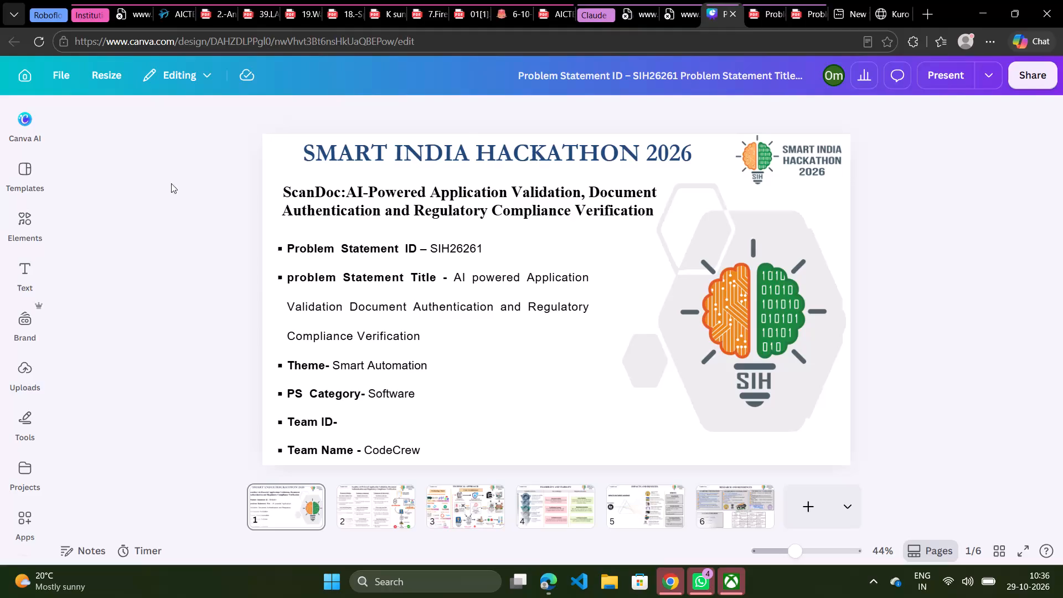
# Append w$ to the team name on the first slide so it reads CodeCreww$.
pyautogui.click(404, 452)
pyautogui.click(404, 452)
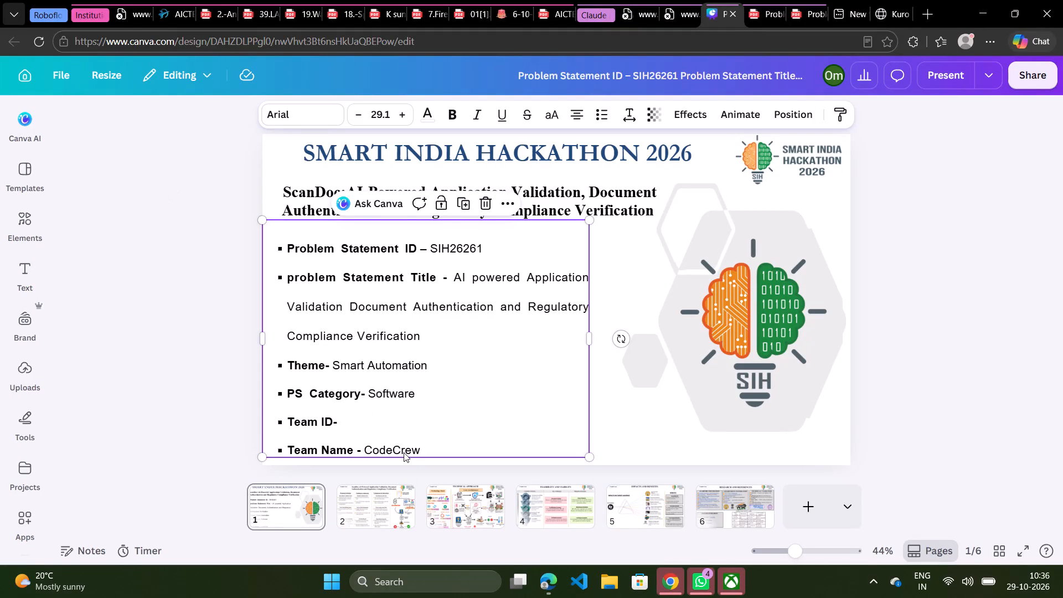
pyautogui.click(404, 452)
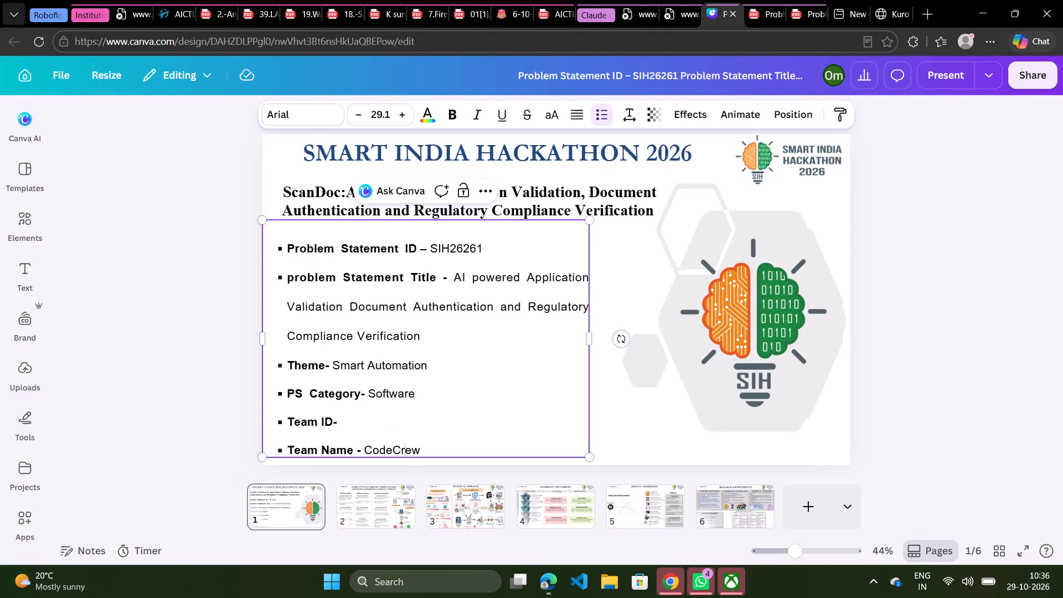
pyautogui.click(415, 454)
pyautogui.press('Right')
pyautogui.press('w')
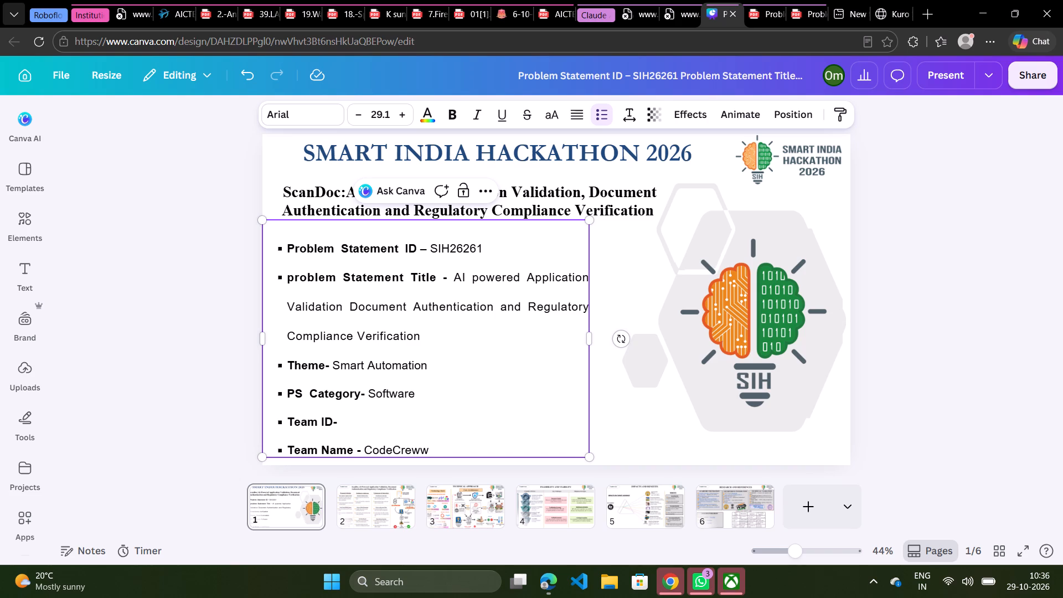
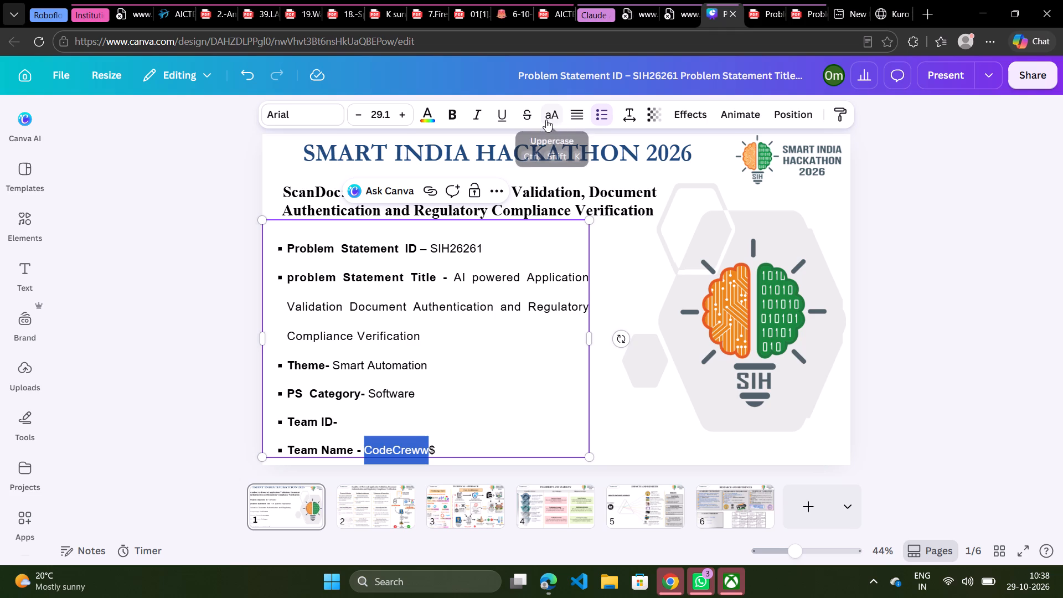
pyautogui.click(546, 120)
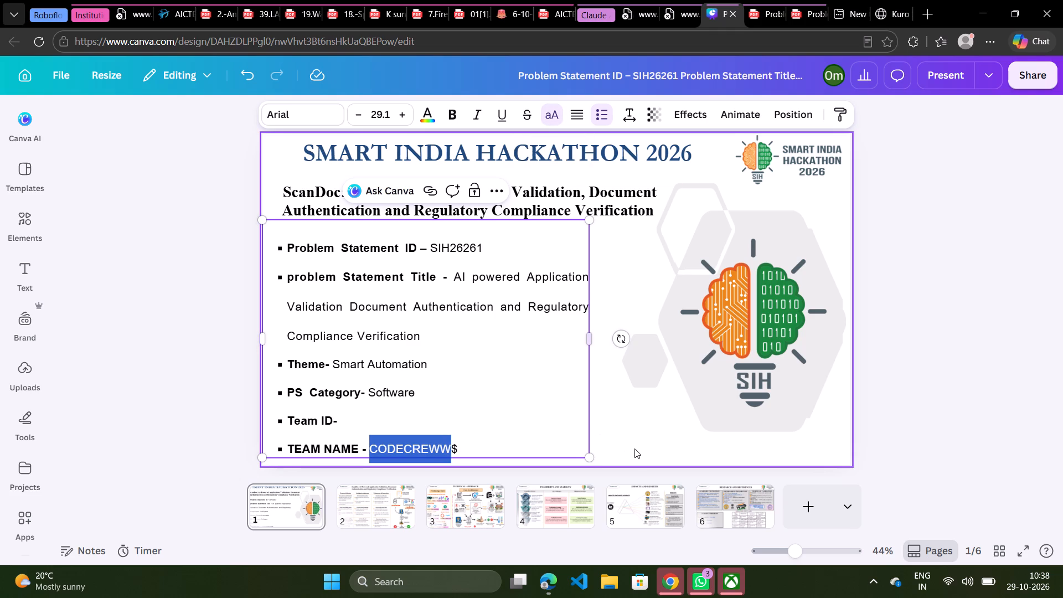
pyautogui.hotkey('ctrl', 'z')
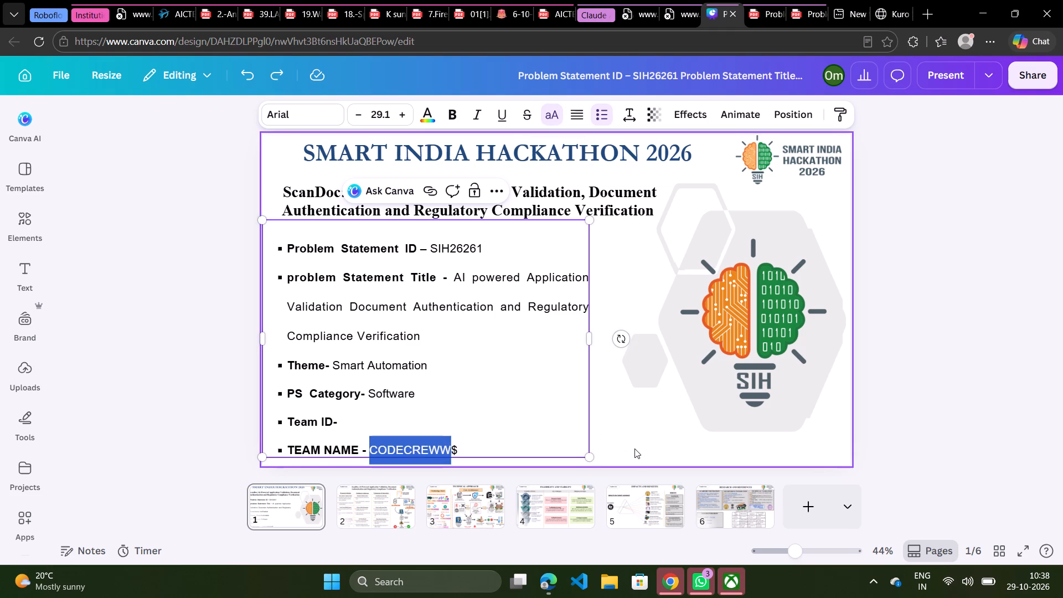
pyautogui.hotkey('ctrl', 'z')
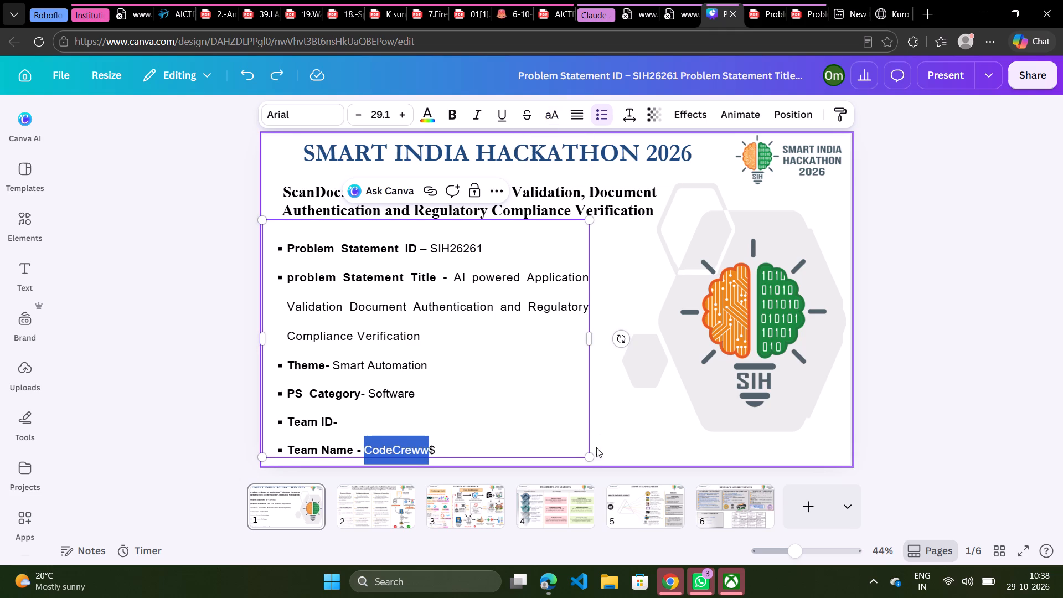
# Retype the team name on the first slide in capital letters so it reads CODECREWW$.
pyautogui.click(502, 427)
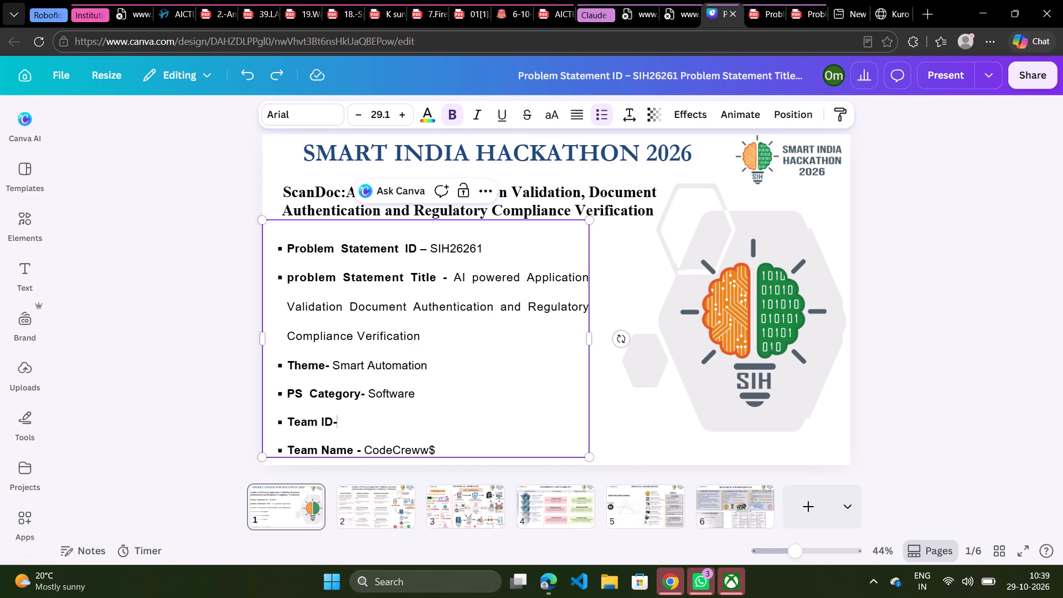
pyautogui.click(502, 427)
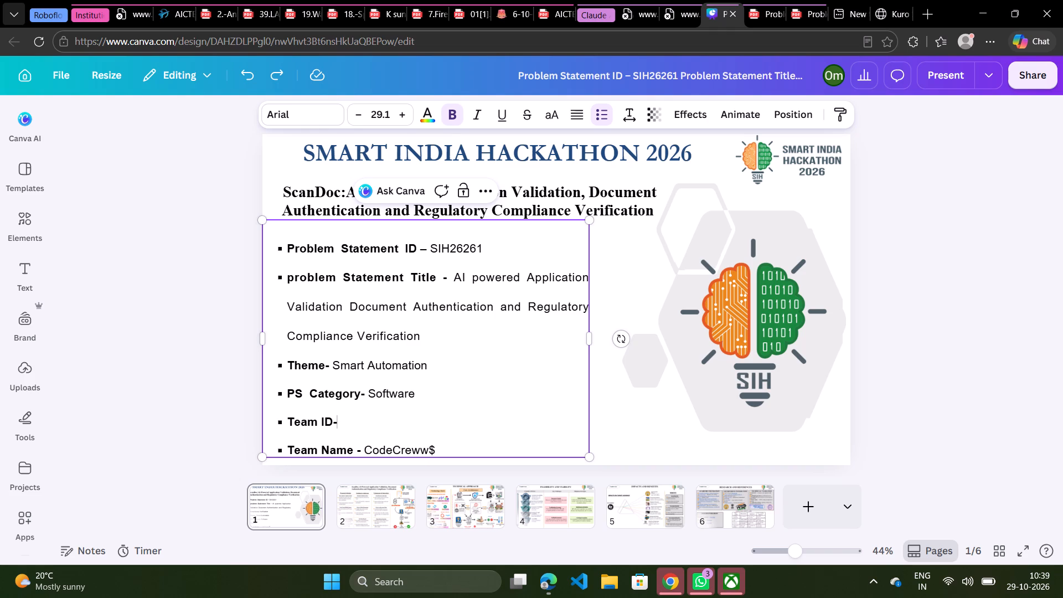
pyautogui.click(363, 450)
pyautogui.click(363, 450)
pyautogui.click(429, 450)
pyautogui.press('BackSpace')
pyautogui.press('BackSpace')
pyautogui.press('BackSpace')
pyautogui.press('BackSpace')
pyautogui.press('BackSpace')
pyautogui.press('BackSpace')
pyautogui.press('BackSpace')
pyautogui.press('BackSpace')
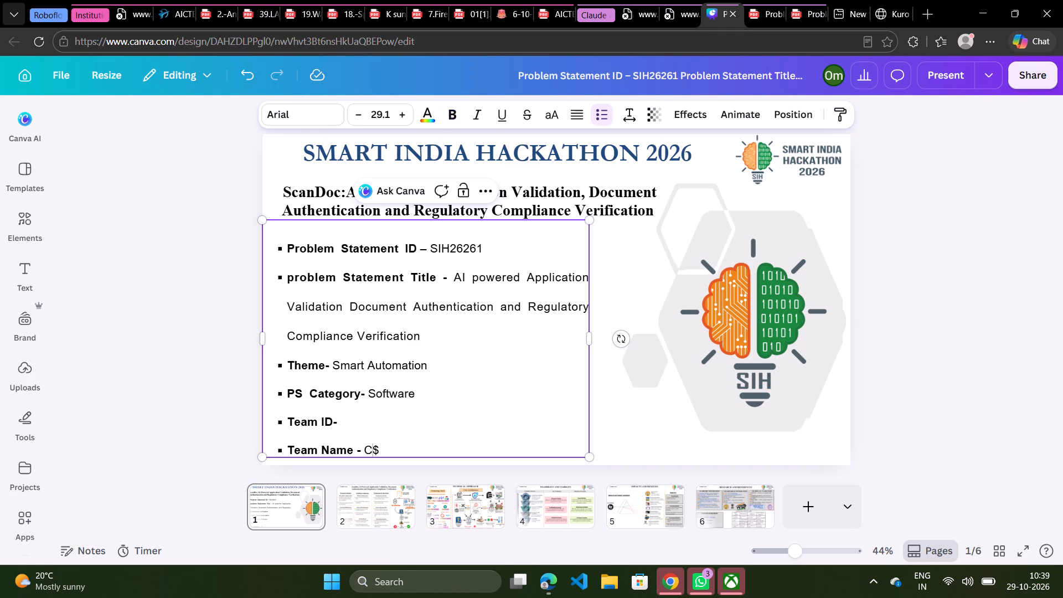
pyautogui.write('ODECREWW')
pyautogui.click(641, 447)
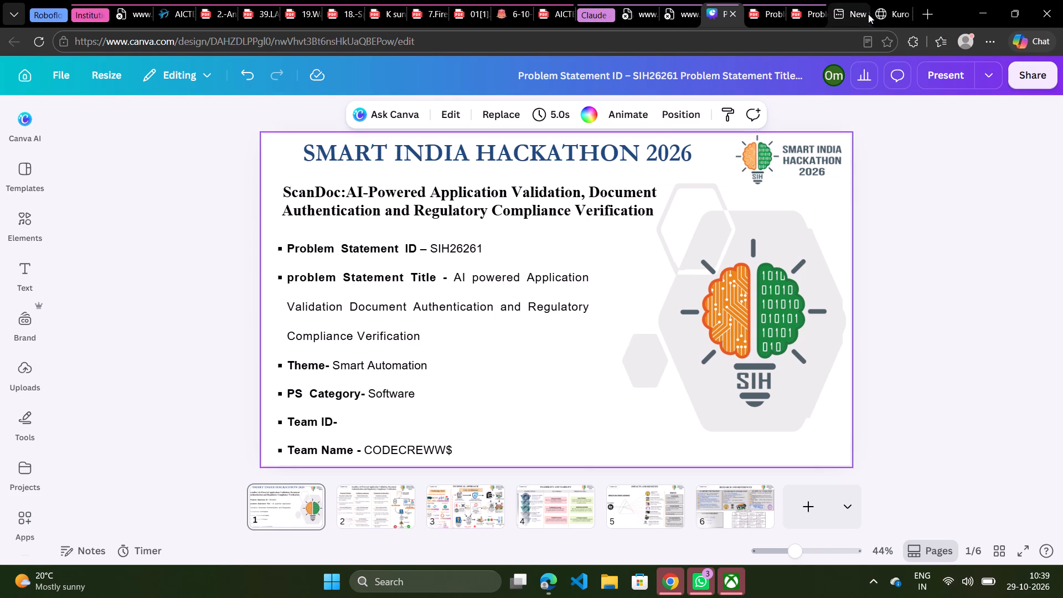
# Search the web for sih and open the Problem Statements page of the Smart India Hackathon site.
pyautogui.click(865, 0)
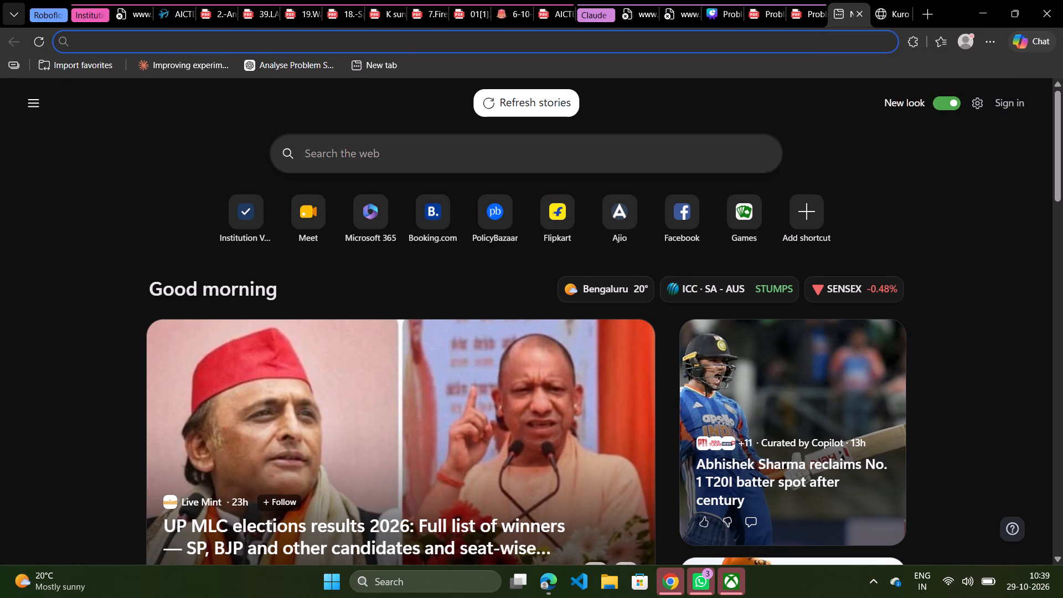
pyautogui.click(642, 141)
pyautogui.write('sih')
pyautogui.press('Return')
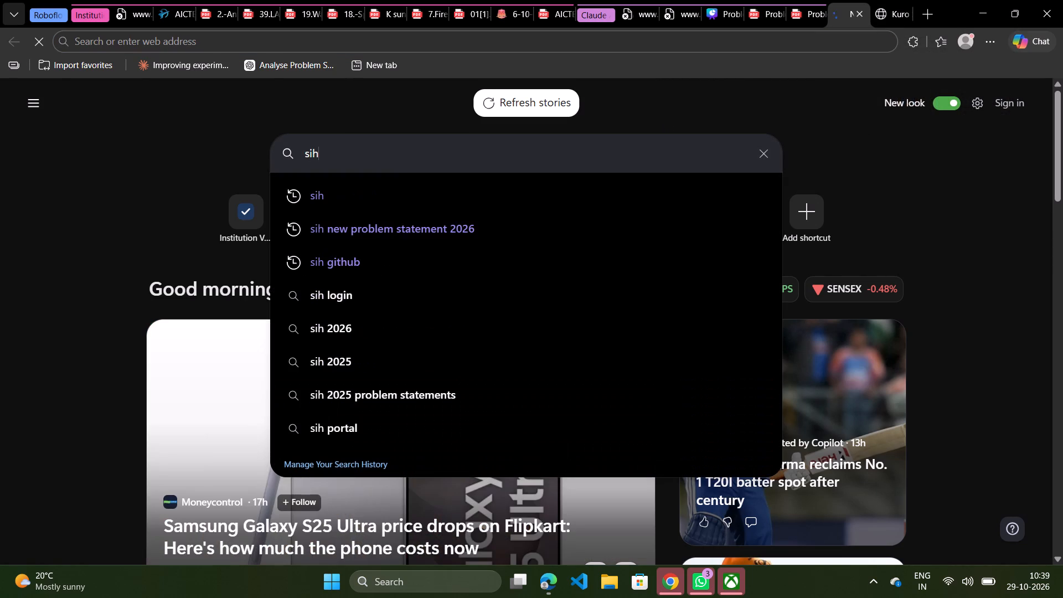
pyautogui.click(227, 240)
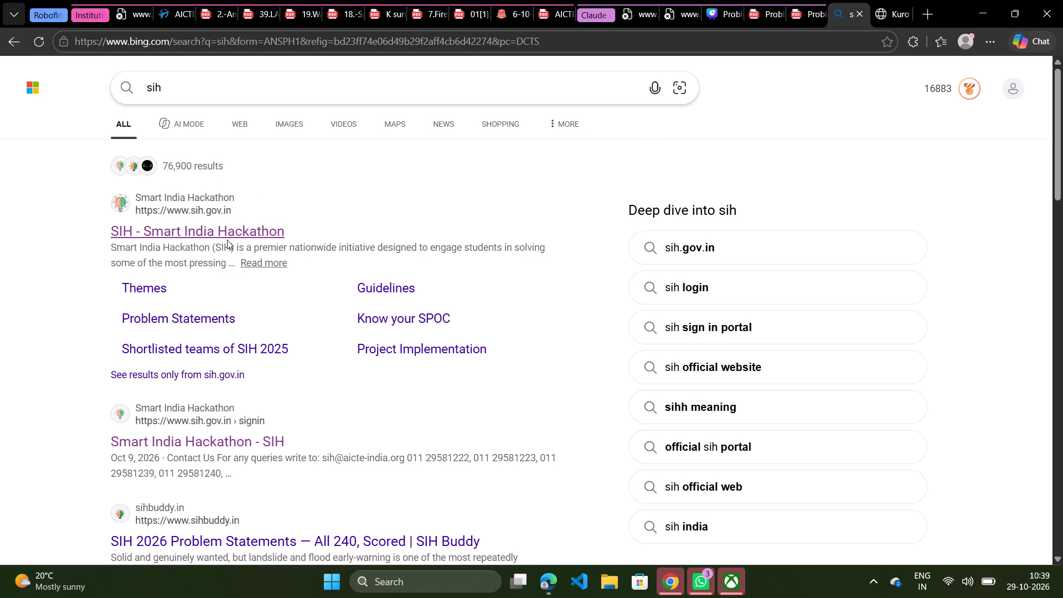
pyautogui.click(236, 231)
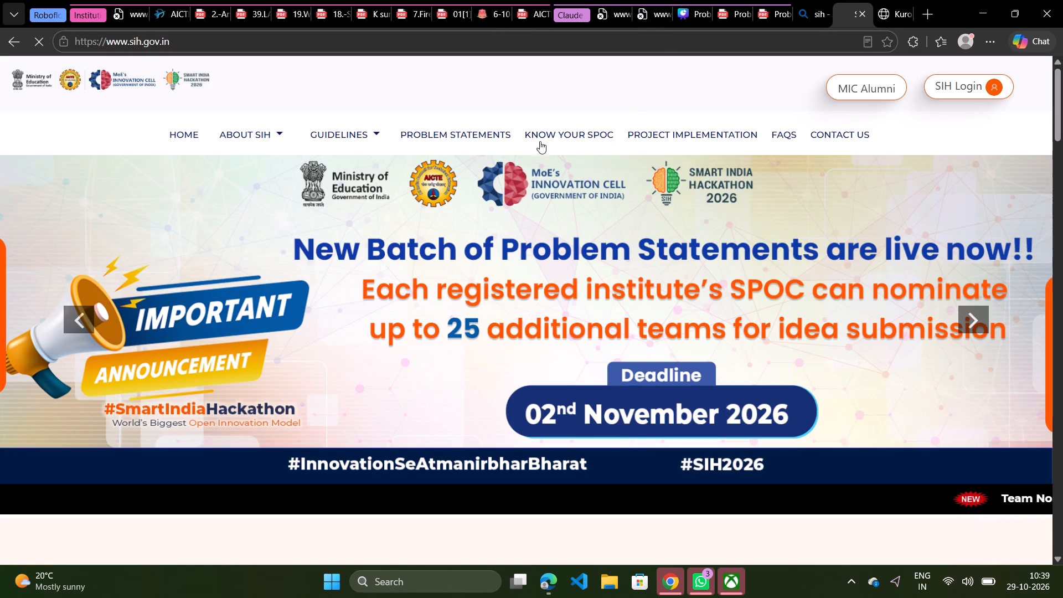
pyautogui.click(479, 129)
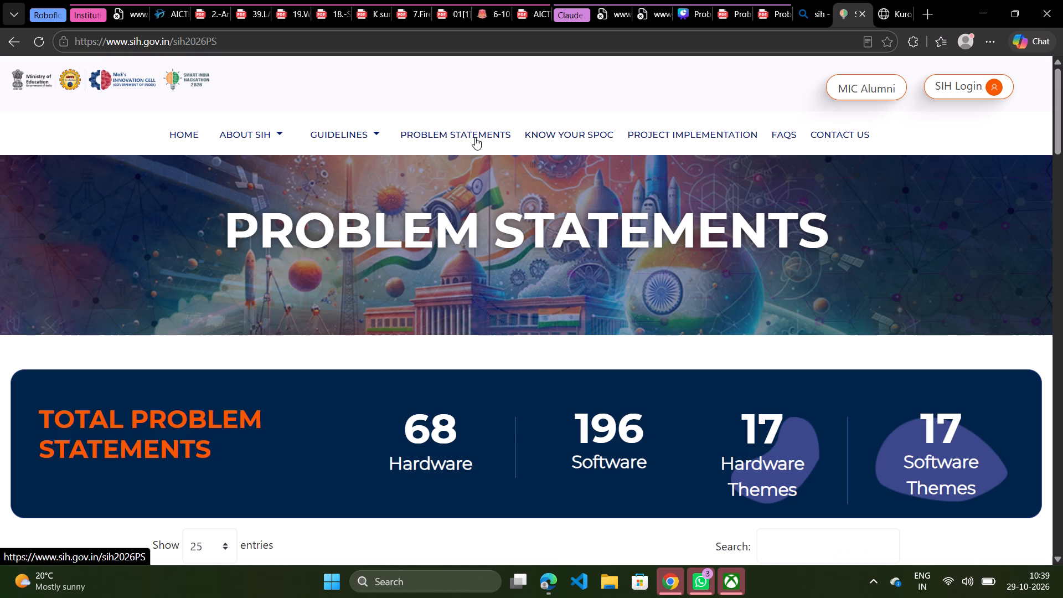
# Check the submitted idea count for problem statement SIH26261 in the table, and return to the Canva presentation.
pyautogui.scroll(-5, 506, 282)
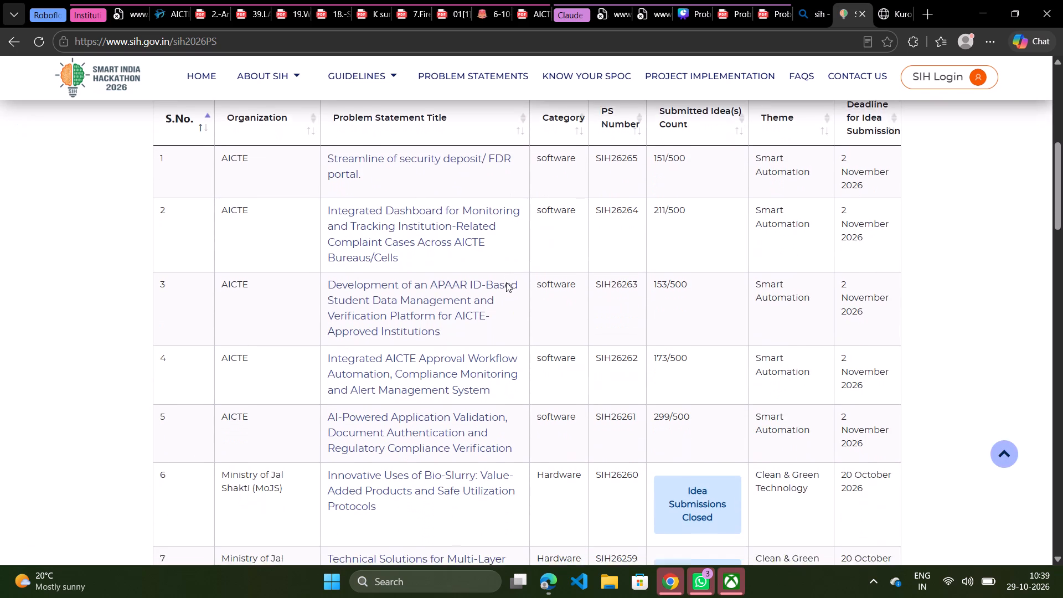
pyautogui.scroll(-1, 506, 282)
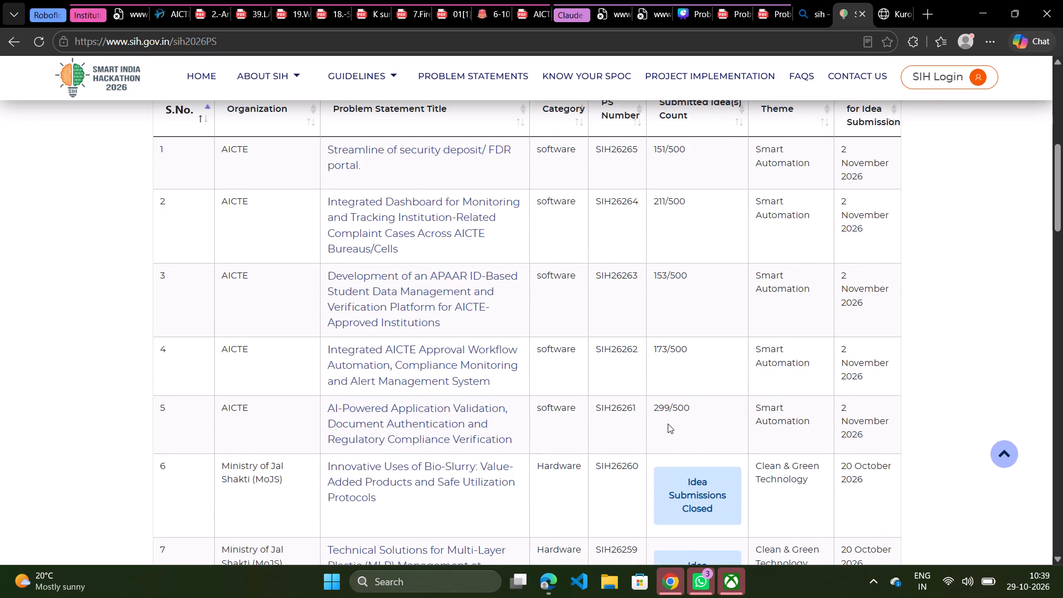
pyautogui.doubleClick(681, 415)
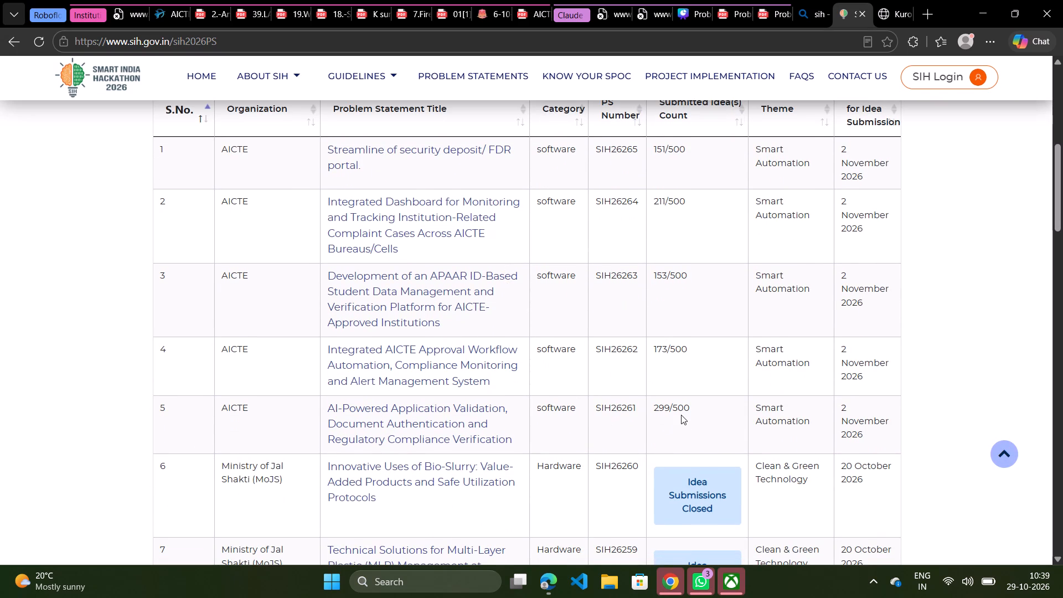
pyautogui.click(684, 426)
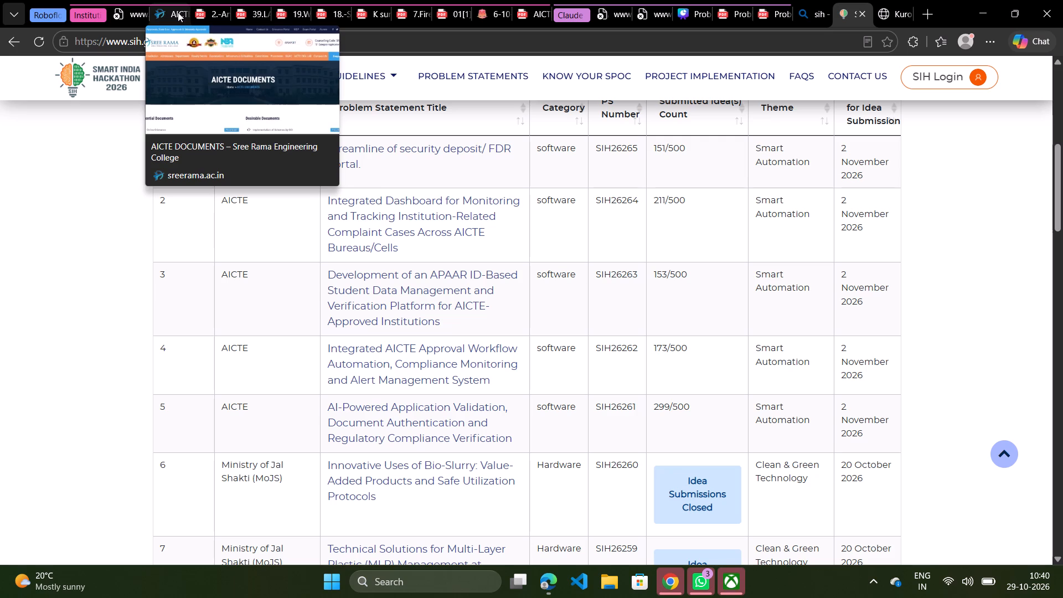
pyautogui.click(178, 12)
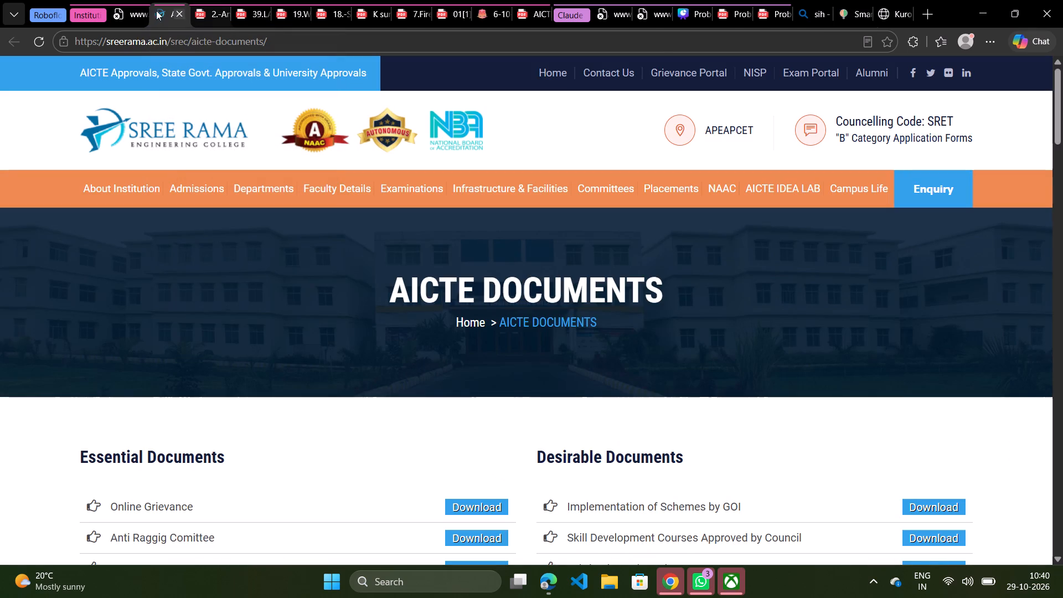
pyautogui.click(689, 14)
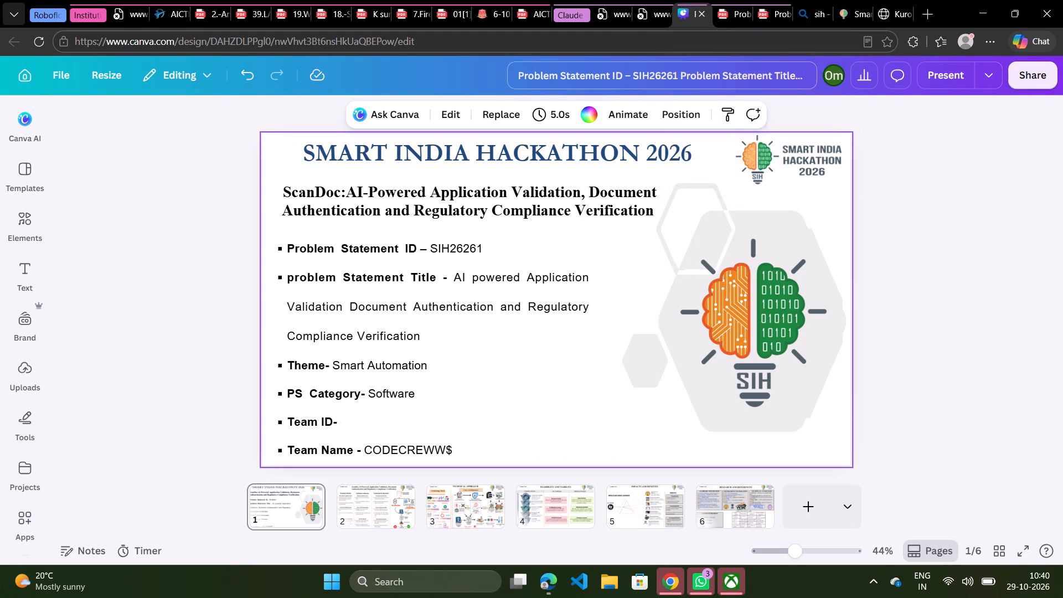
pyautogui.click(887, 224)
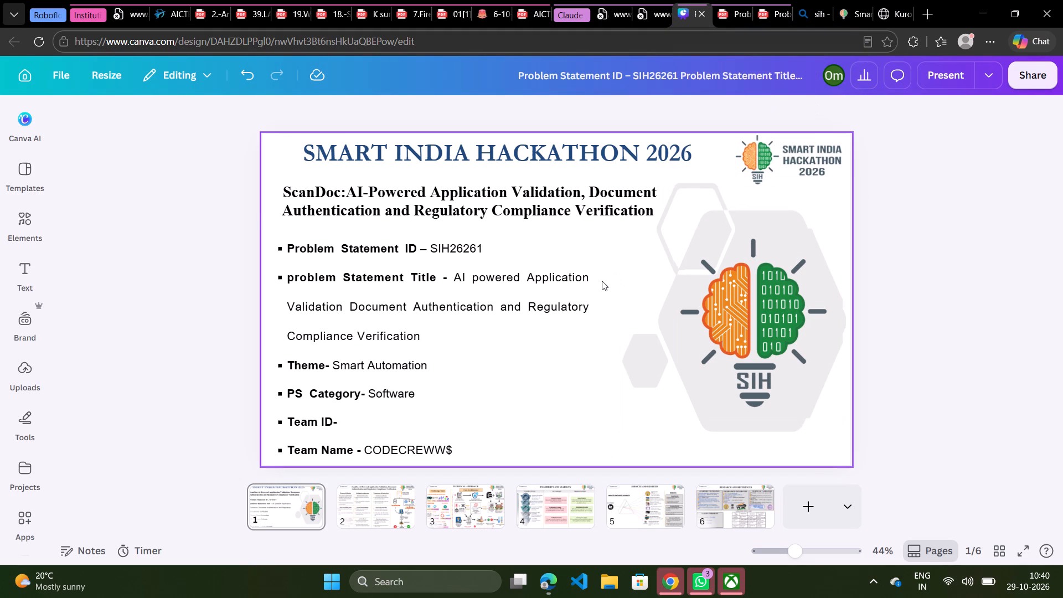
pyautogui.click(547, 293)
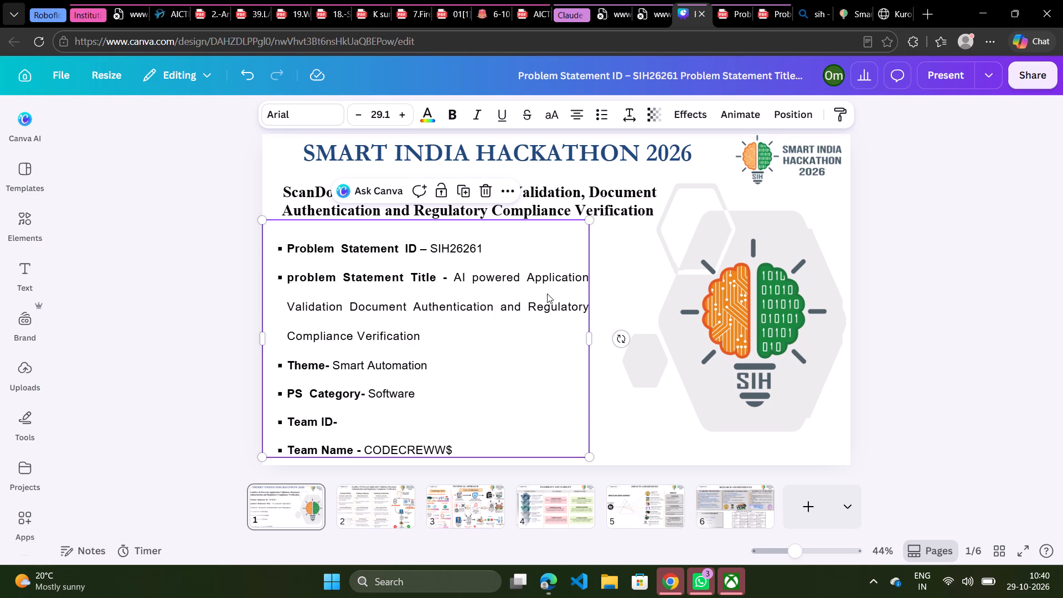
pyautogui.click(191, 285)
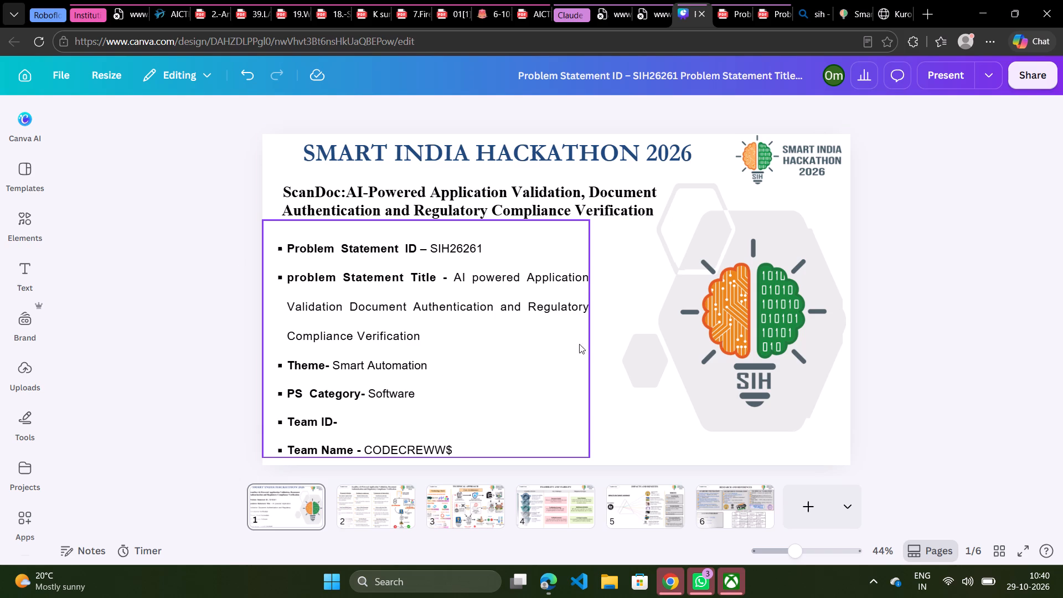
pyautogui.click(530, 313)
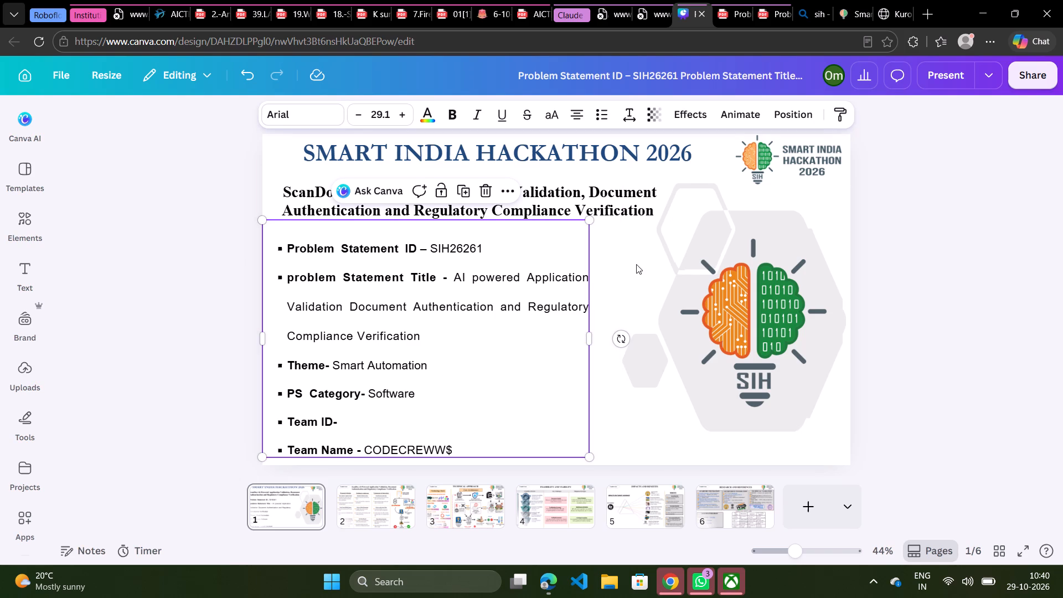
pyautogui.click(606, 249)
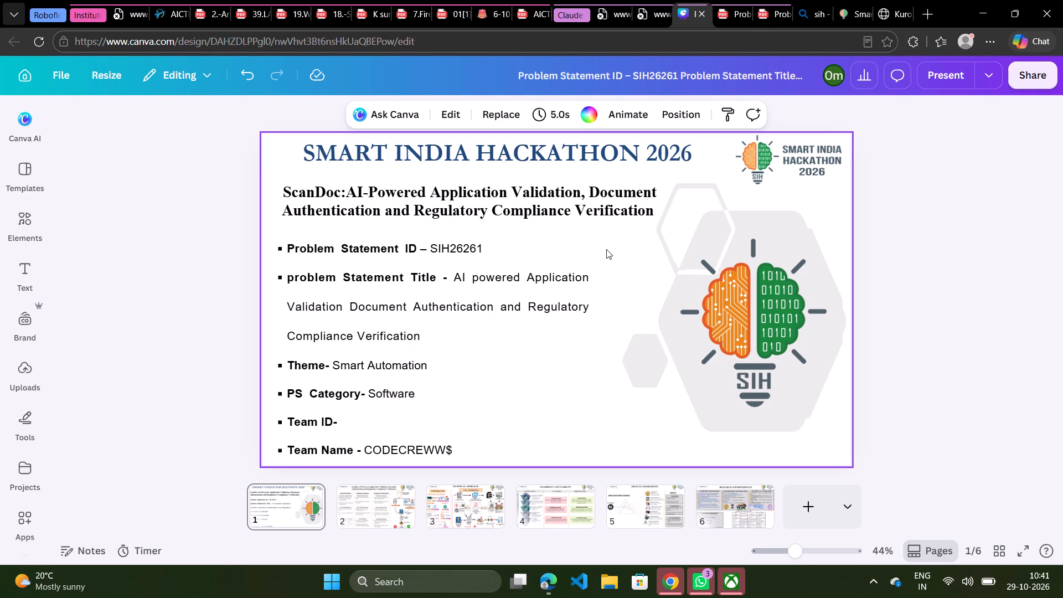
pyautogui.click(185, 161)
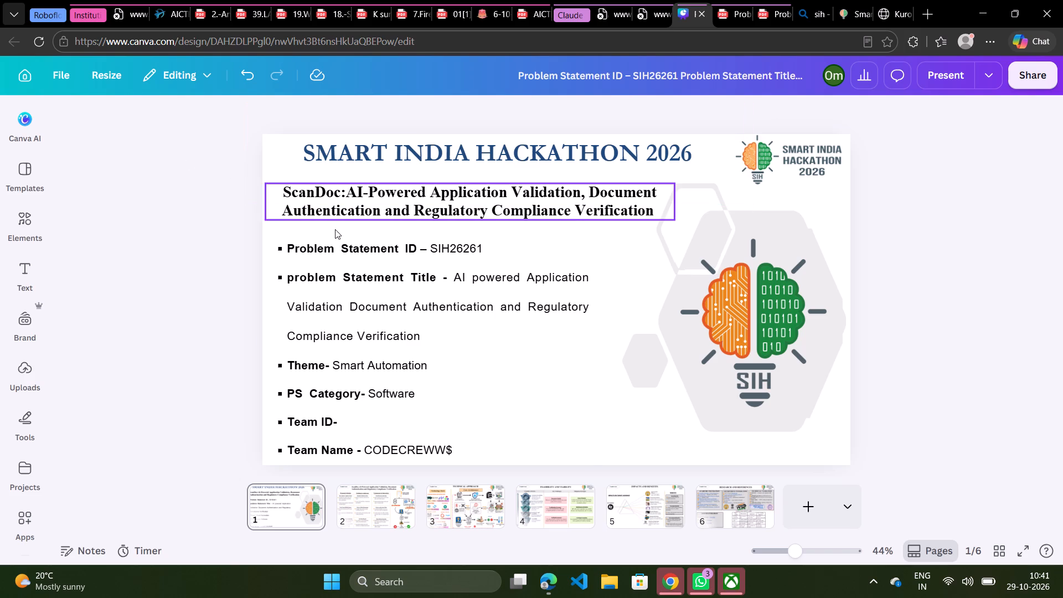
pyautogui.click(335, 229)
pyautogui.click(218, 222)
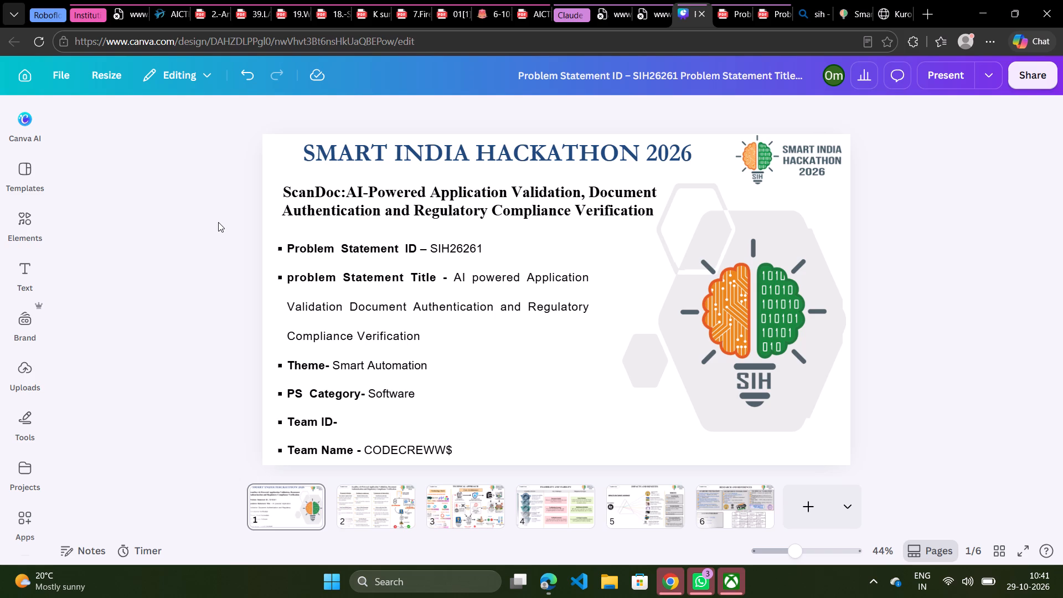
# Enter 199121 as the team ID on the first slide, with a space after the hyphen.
pyautogui.click(359, 422)
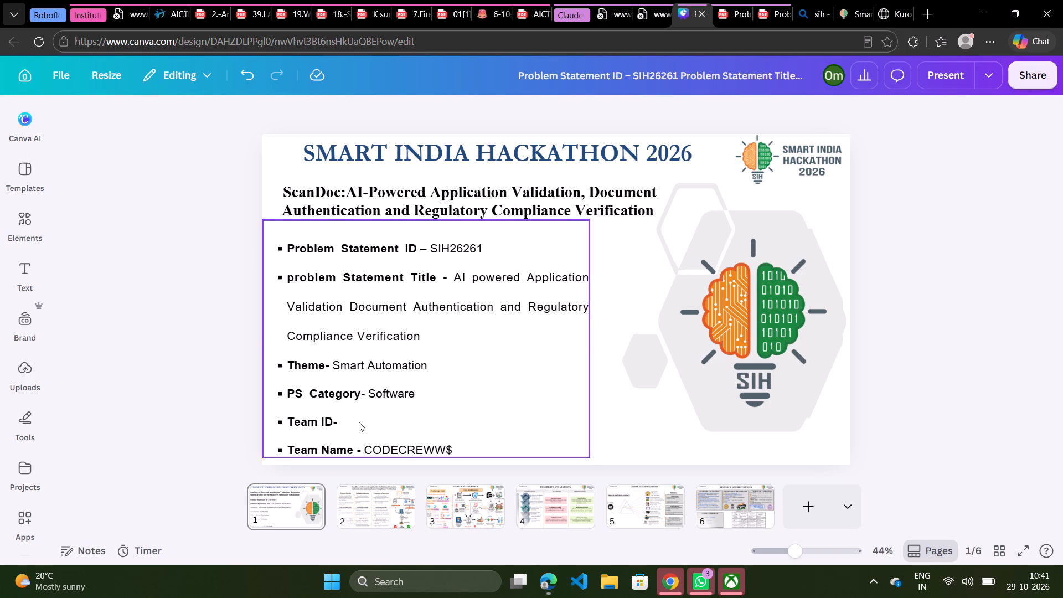
pyautogui.click(359, 422)
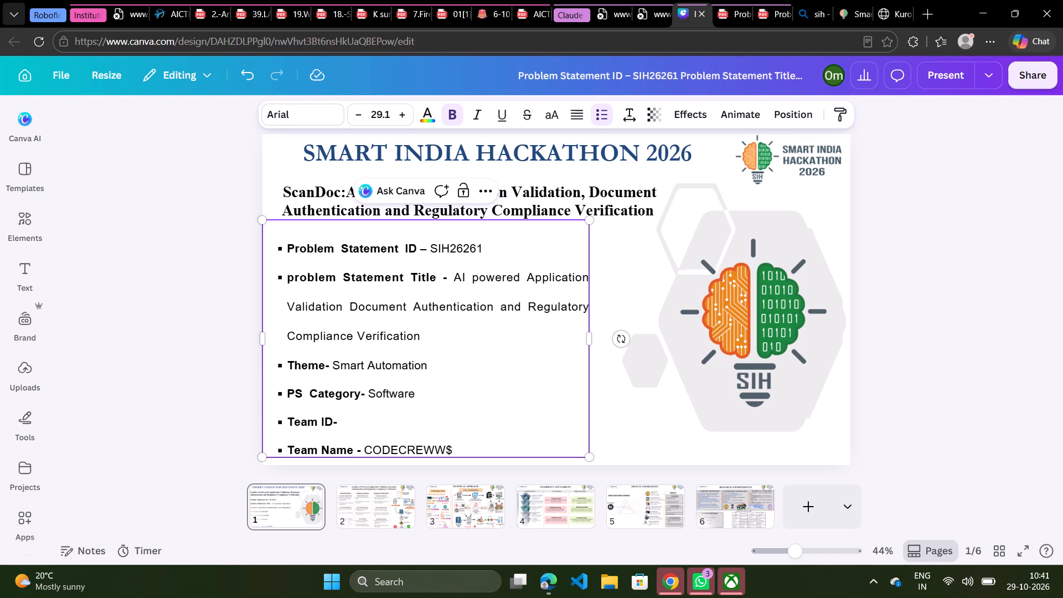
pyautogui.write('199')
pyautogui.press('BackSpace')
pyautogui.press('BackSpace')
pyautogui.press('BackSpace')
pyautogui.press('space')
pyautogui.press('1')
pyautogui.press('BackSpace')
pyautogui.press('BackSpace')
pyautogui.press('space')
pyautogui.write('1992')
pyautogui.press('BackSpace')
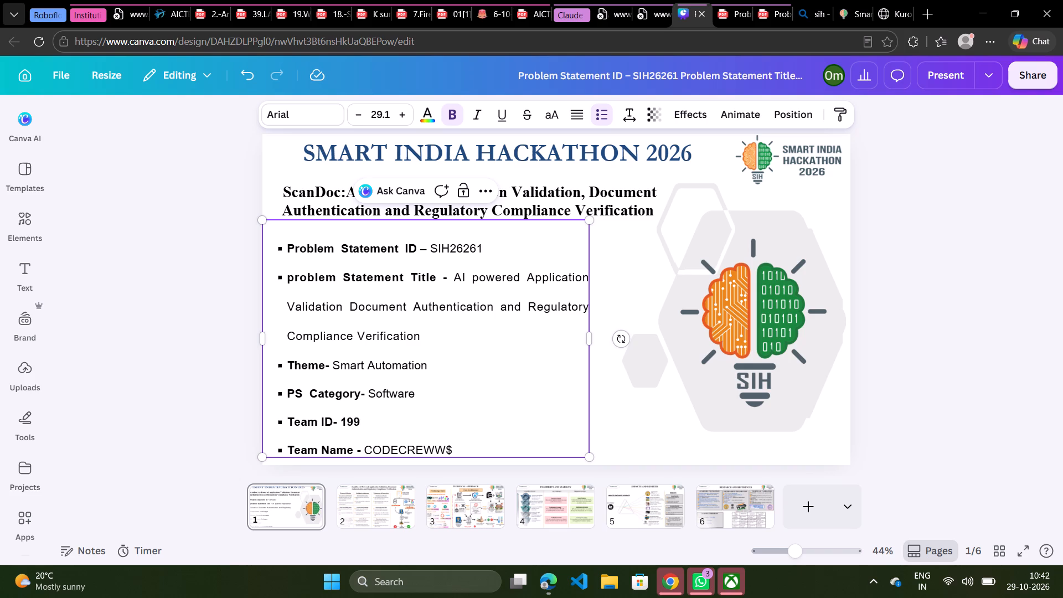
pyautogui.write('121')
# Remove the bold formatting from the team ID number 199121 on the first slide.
pyautogui.moveTo(386, 422); pyautogui.dragTo(339, 421)
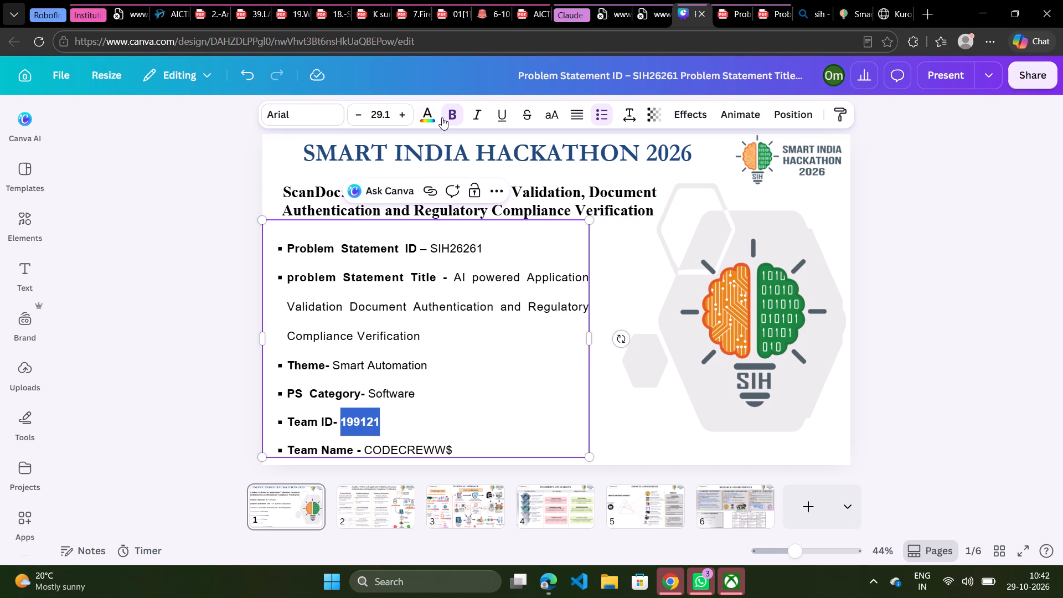
pyautogui.click(450, 117)
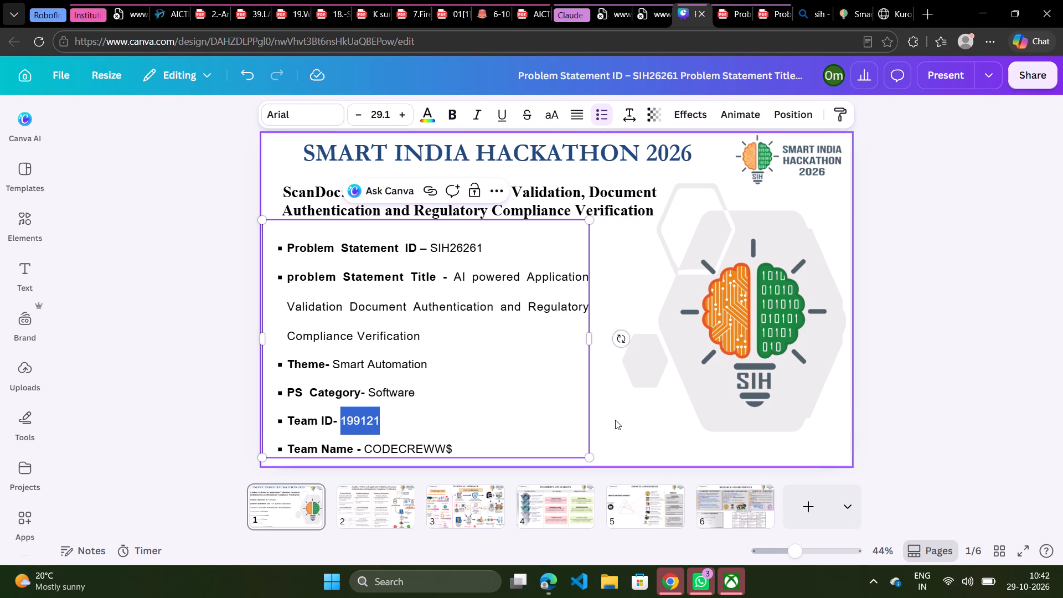
pyautogui.click(615, 420)
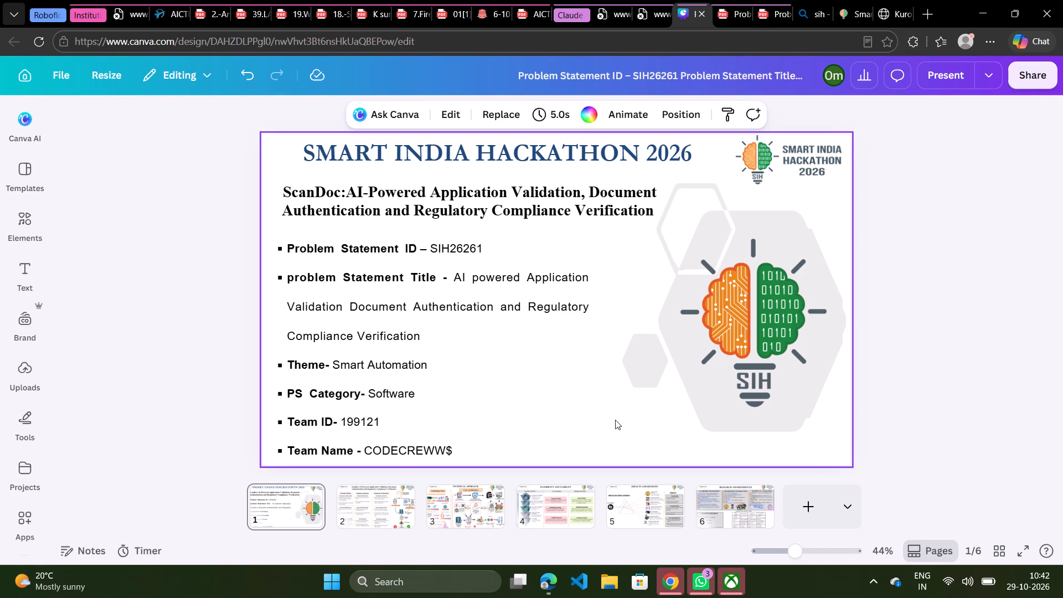
# Copy the team name CODECREWW$ from the first slide and paste it over CodeCrew in the oval badge on slide 2.
pyautogui.click(448, 450)
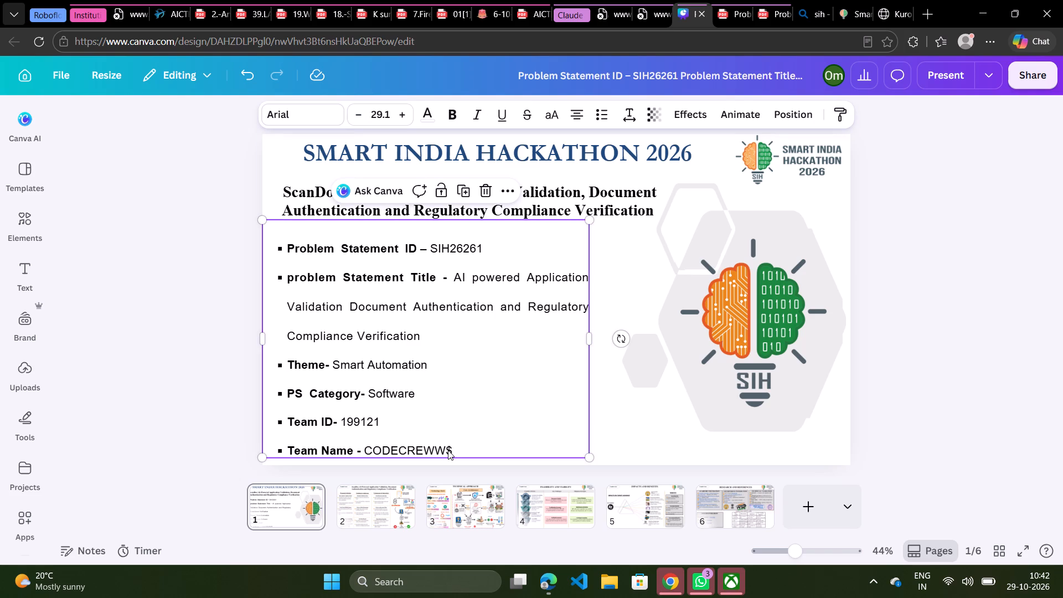
pyautogui.click(448, 450)
pyautogui.click(448, 450)
pyautogui.moveTo(452, 450); pyautogui.dragTo(364, 445)
pyautogui.hotkey('ctrl', 'c')
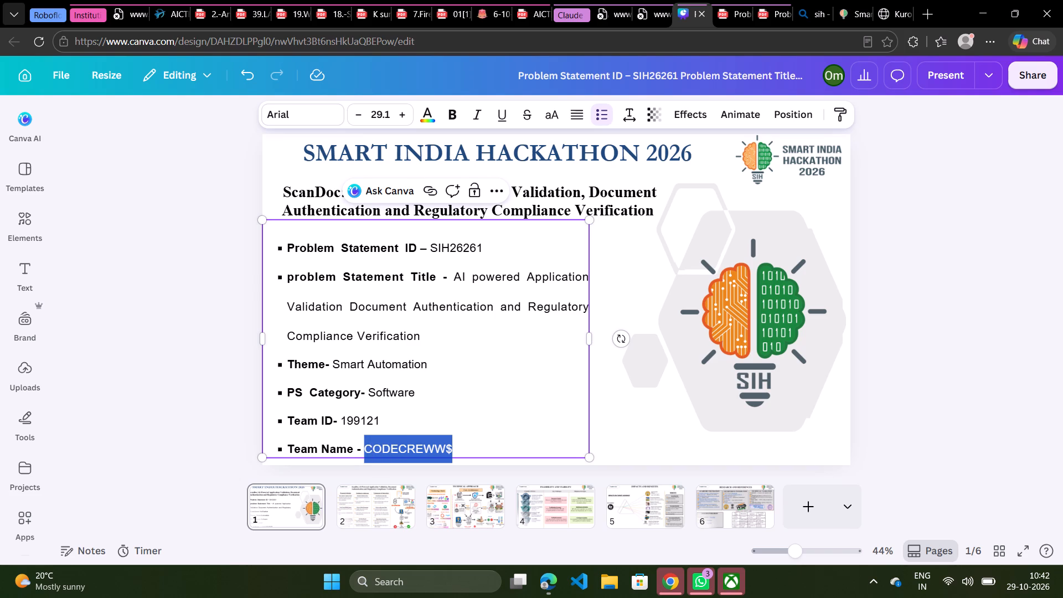
pyautogui.click(375, 515)
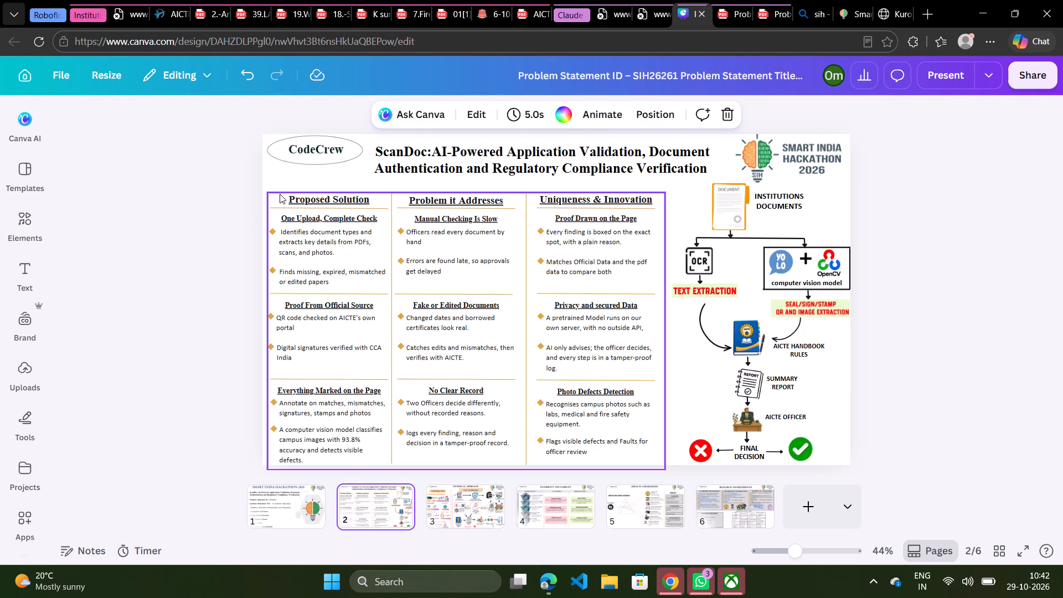
pyautogui.doubleClick(311, 154)
pyautogui.doubleClick(315, 153)
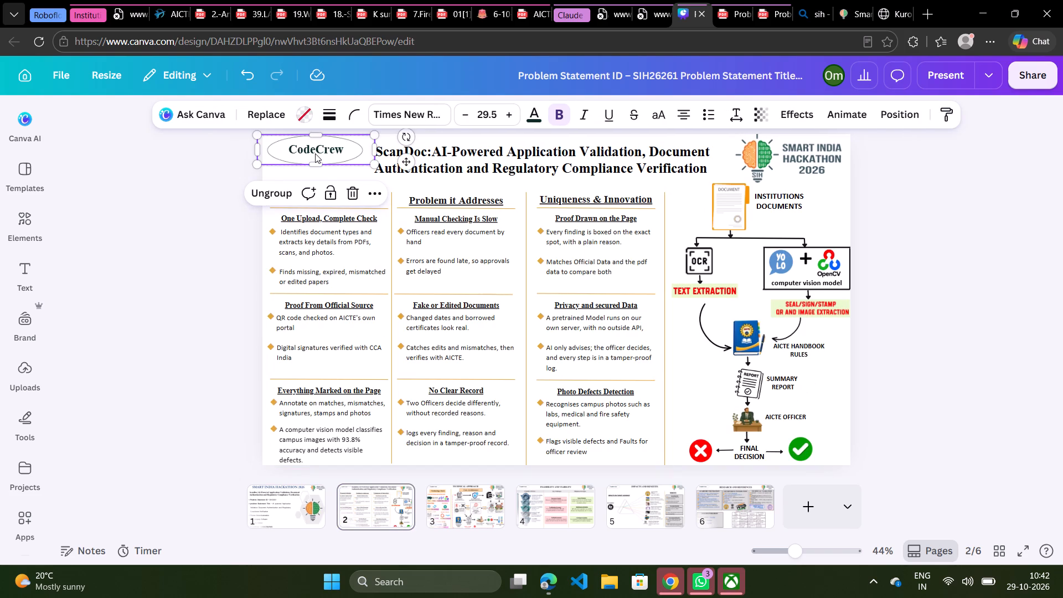
pyautogui.hotkey('ctrl', 'v')
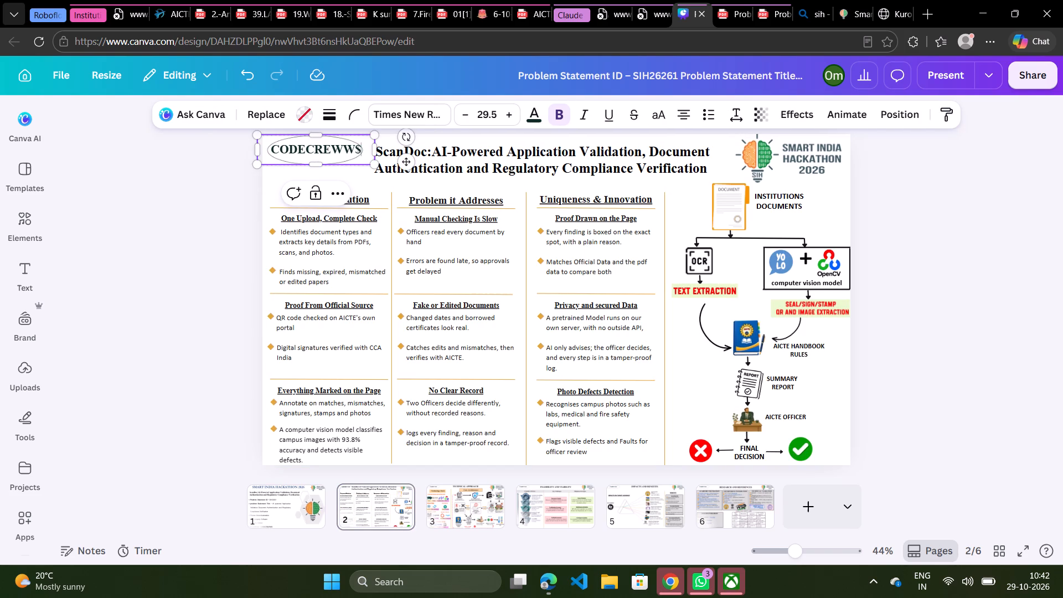
pyautogui.click(411, 241)
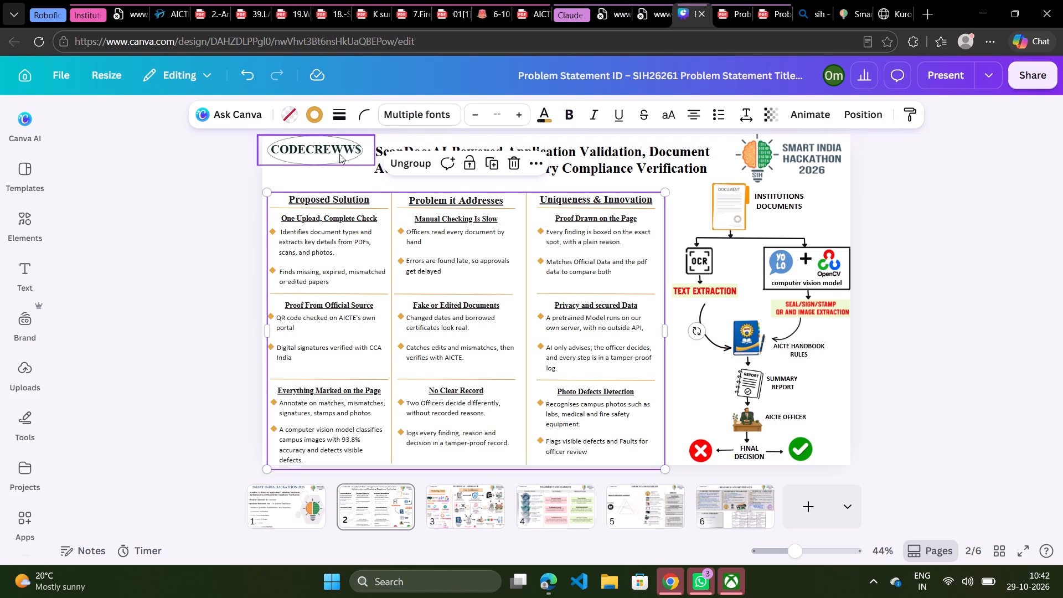
# Resize the grouped team name badge on slide 2 slightly smaller so it clears the slide title.
pyautogui.click(326, 161)
pyautogui.moveTo(375, 136); pyautogui.dragTo(385, 133)
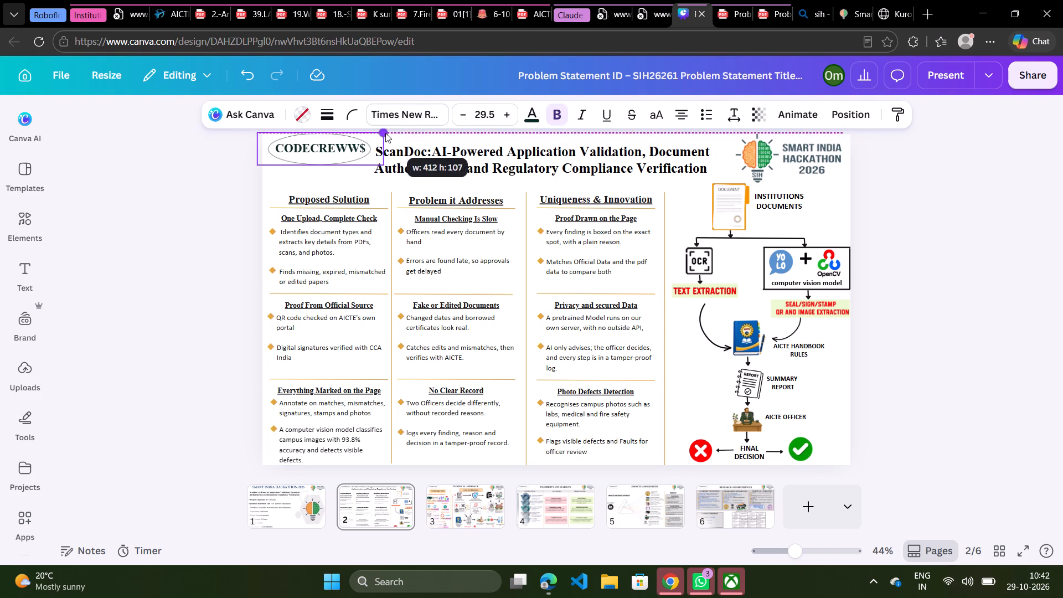
pyautogui.moveTo(385, 133); pyautogui.dragTo(370, 143)
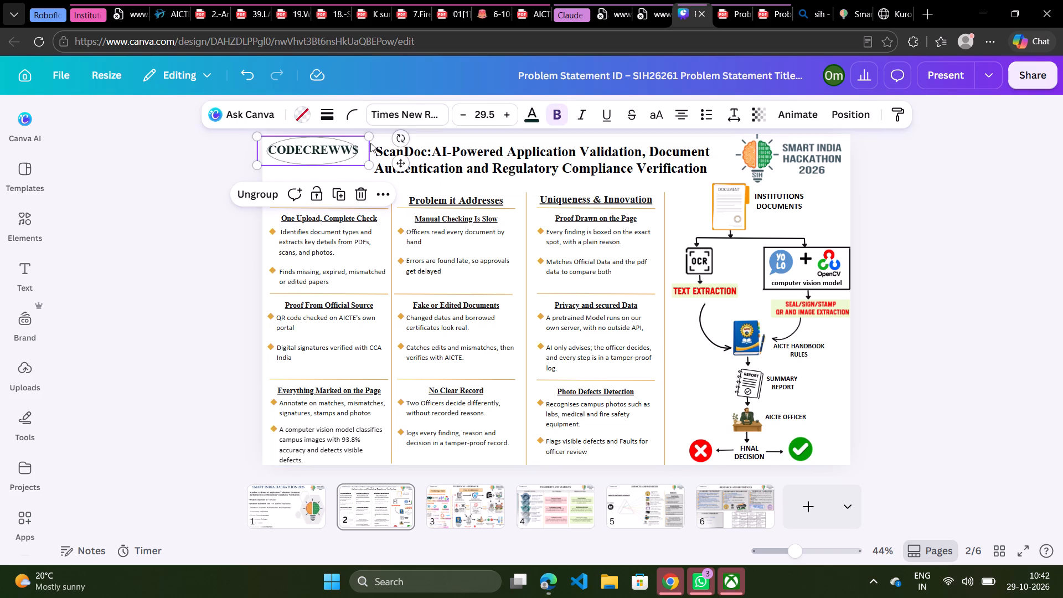
# Move the CODECREWW$ text out of its oval on slide 2, down onto the Proposed Solution heading.
pyautogui.click(322, 155)
pyautogui.moveTo(322, 155); pyautogui.dragTo(320, 159)
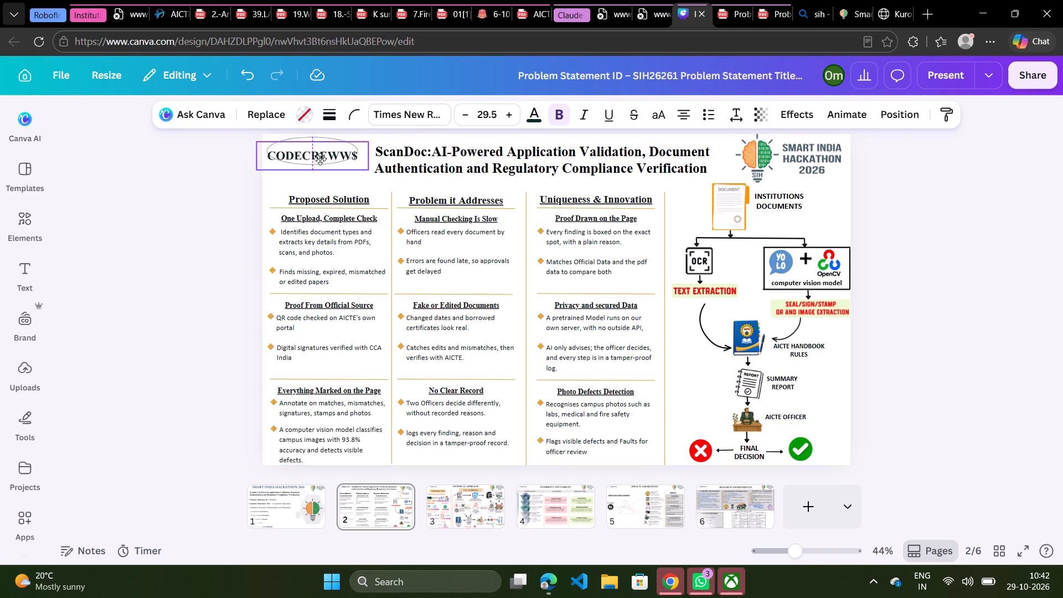
pyautogui.moveTo(320, 159); pyautogui.dragTo(341, 199)
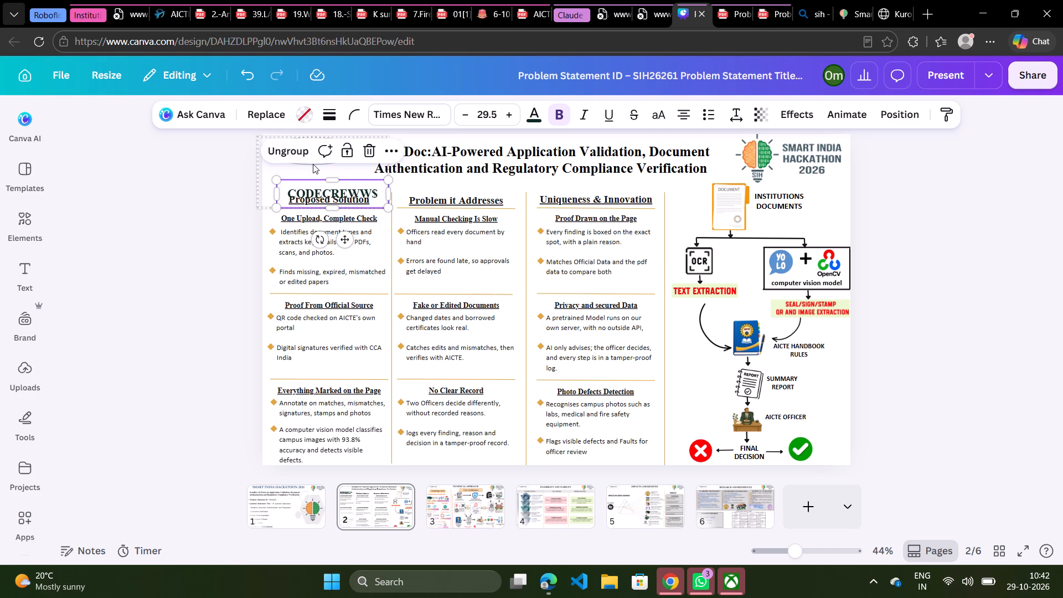
# Shrink the empty oval on slide 2 slightly from its lower-left corner.
pyautogui.click(313, 164)
pyautogui.moveTo(262, 166); pyautogui.dragTo(259, 168)
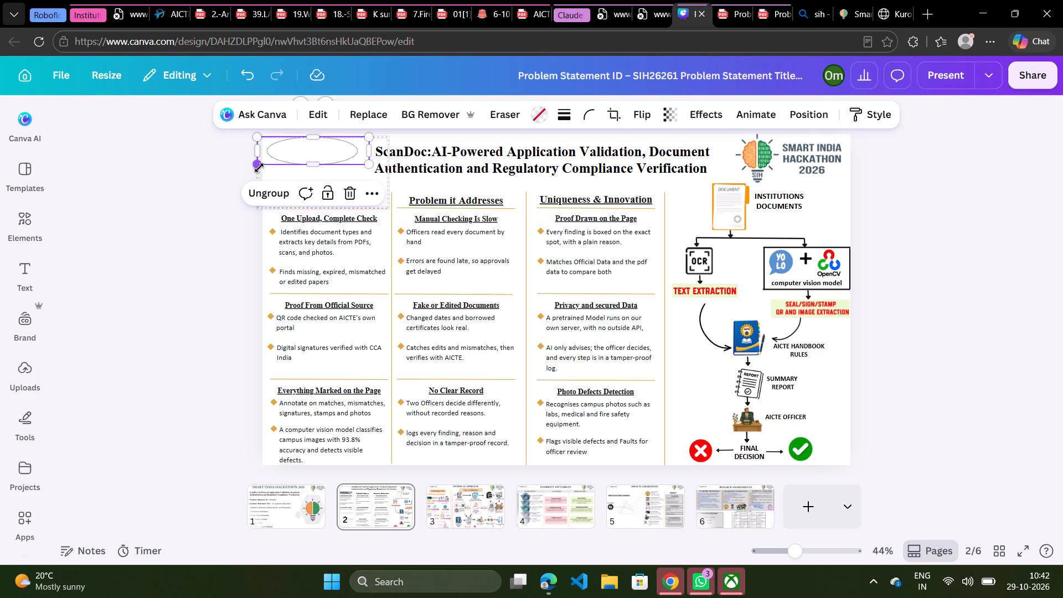
pyautogui.moveTo(259, 168); pyautogui.dragTo(271, 171)
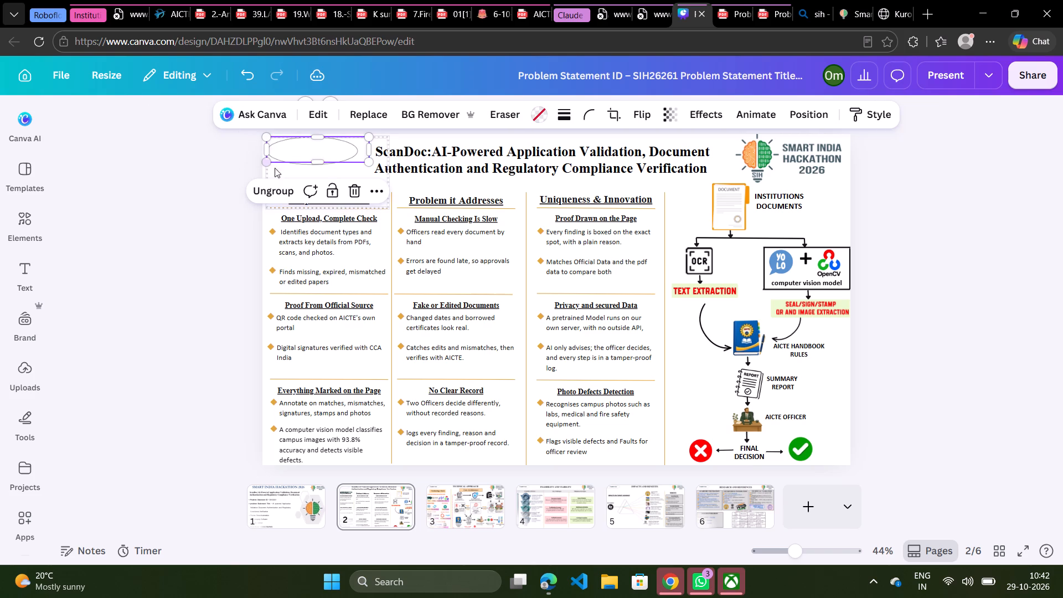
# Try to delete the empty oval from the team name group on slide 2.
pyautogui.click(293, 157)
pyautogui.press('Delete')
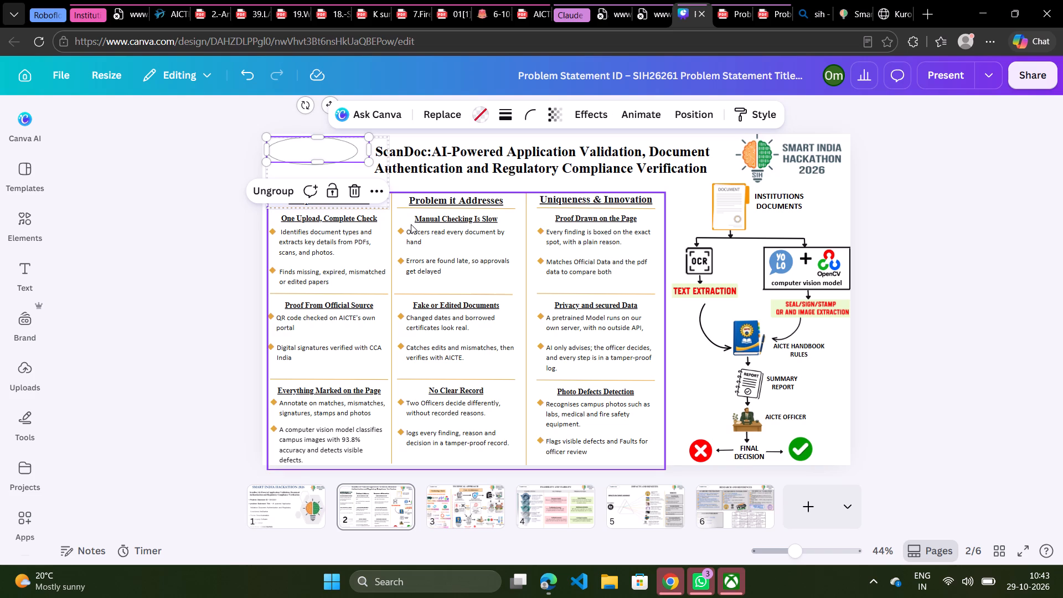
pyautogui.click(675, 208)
# Move the team name group slightly down on slide 2 and select its oval.
pyautogui.moveTo(319, 185); pyautogui.dragTo(316, 192)
pyautogui.click(312, 159)
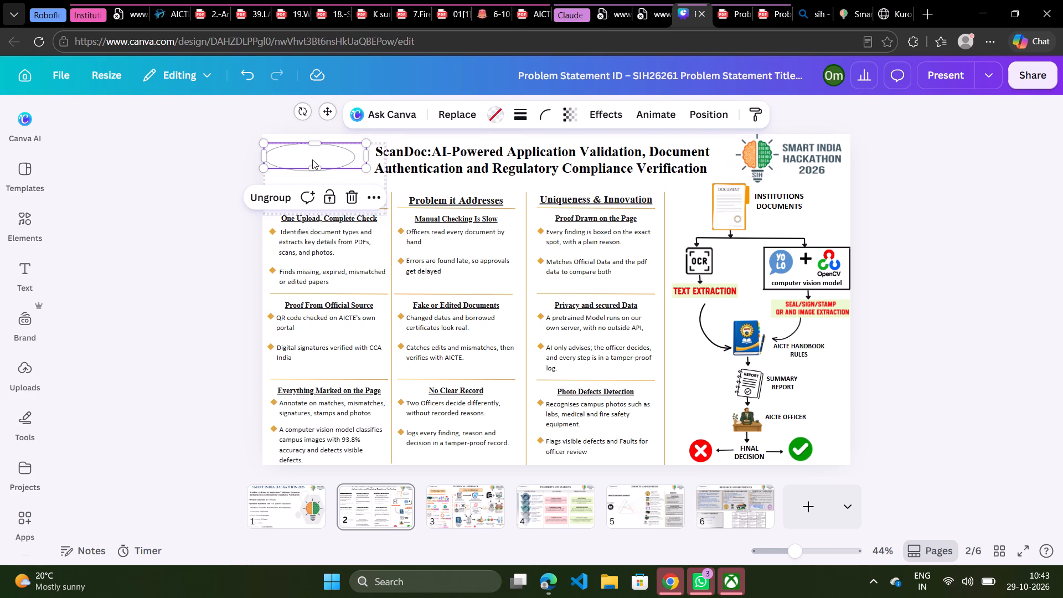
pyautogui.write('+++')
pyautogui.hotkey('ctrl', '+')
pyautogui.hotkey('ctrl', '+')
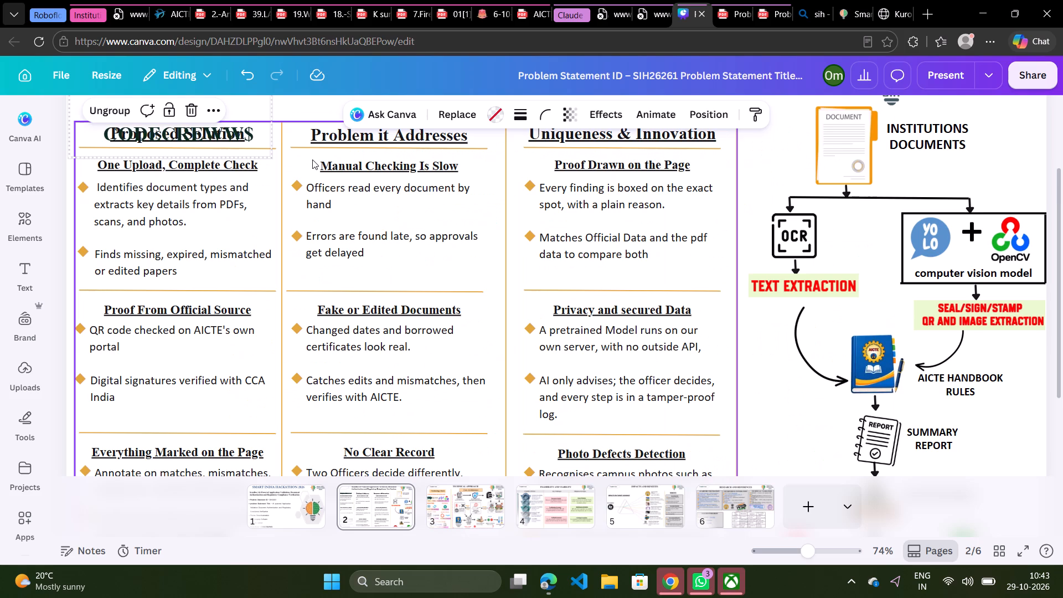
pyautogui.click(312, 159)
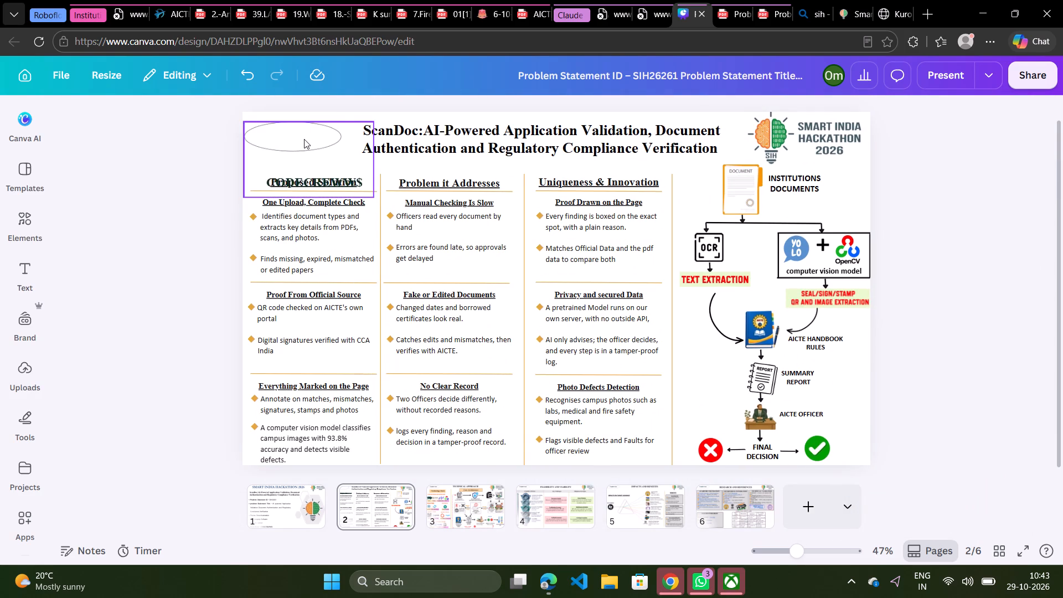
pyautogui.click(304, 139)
# Launch the recently added Kuro app.
pyautogui.click(337, 597)
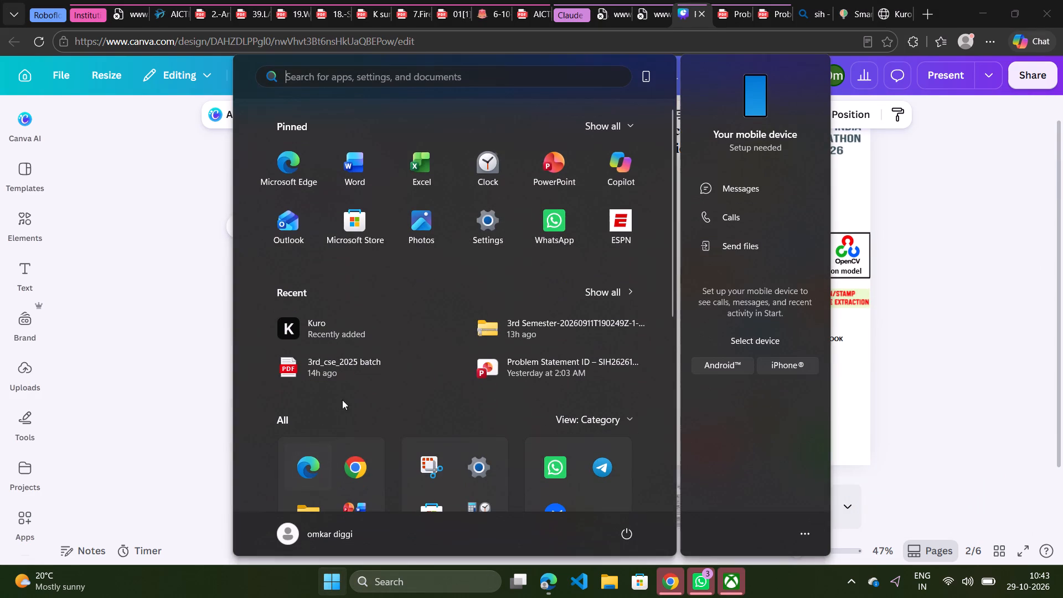
pyautogui.click(332, 318)
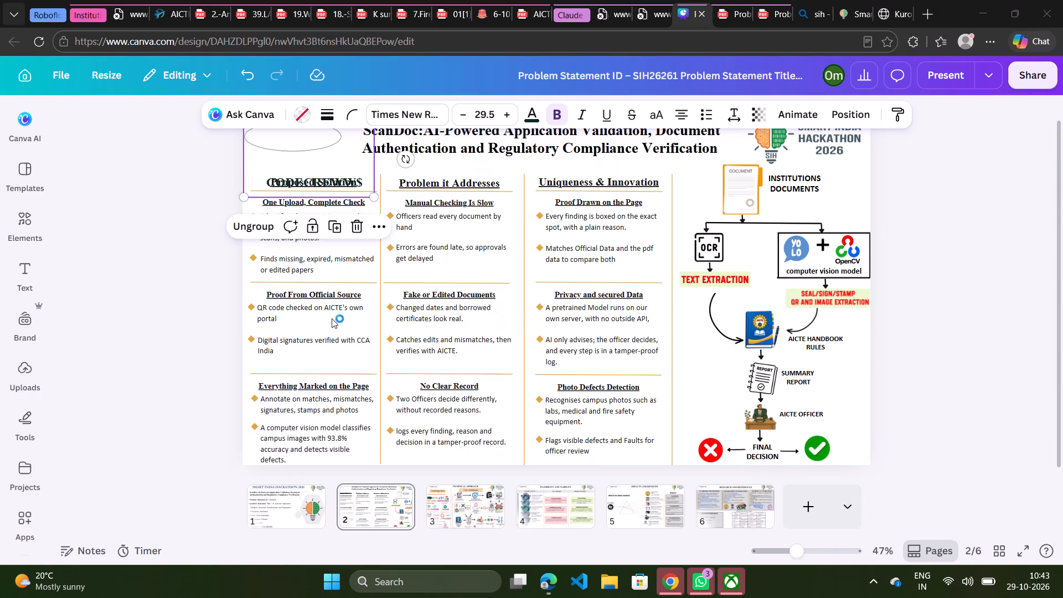
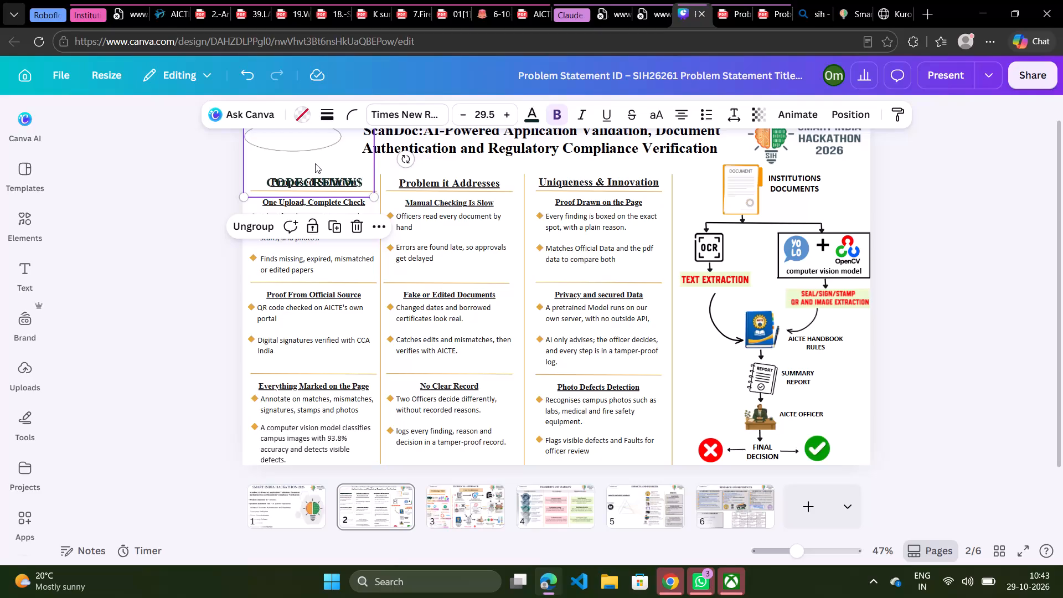
# Enlarge the empty oval in slide 2's team name group slightly from its lower-right corner.
pyautogui.click(303, 151)
pyautogui.moveTo(338, 151); pyautogui.dragTo(349, 156)
pyautogui.click(201, 164)
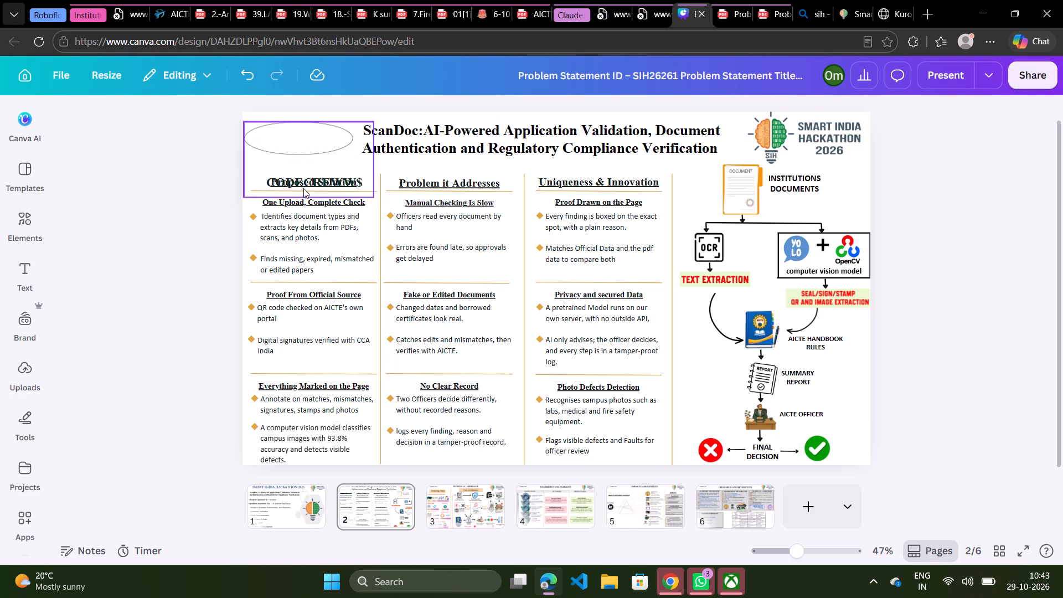
# Move the CODECREWW$ text up on slide 2 so that it sits centred inside the oval.
pyautogui.click(303, 188)
pyautogui.click(316, 182)
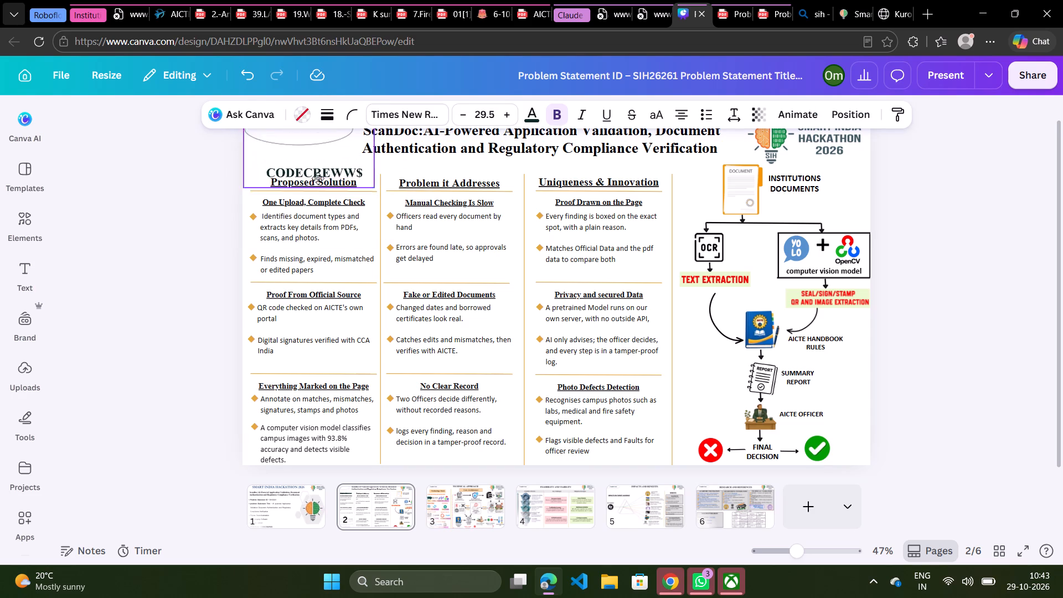
pyautogui.doubleClick(318, 179)
pyautogui.moveTo(318, 179); pyautogui.dragTo(313, 171)
pyautogui.moveTo(411, 193); pyautogui.dragTo(395, 176)
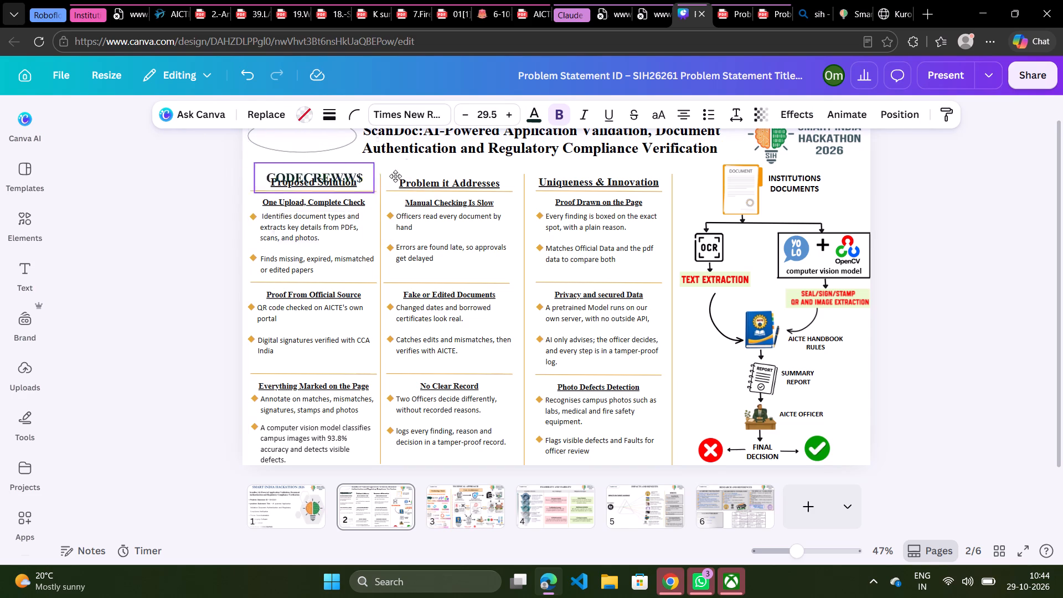
pyautogui.moveTo(395, 176); pyautogui.dragTo(392, 169)
pyautogui.scroll(1, 392, 169)
pyautogui.moveTo(393, 189); pyautogui.dragTo(397, 166)
pyautogui.click(210, 180)
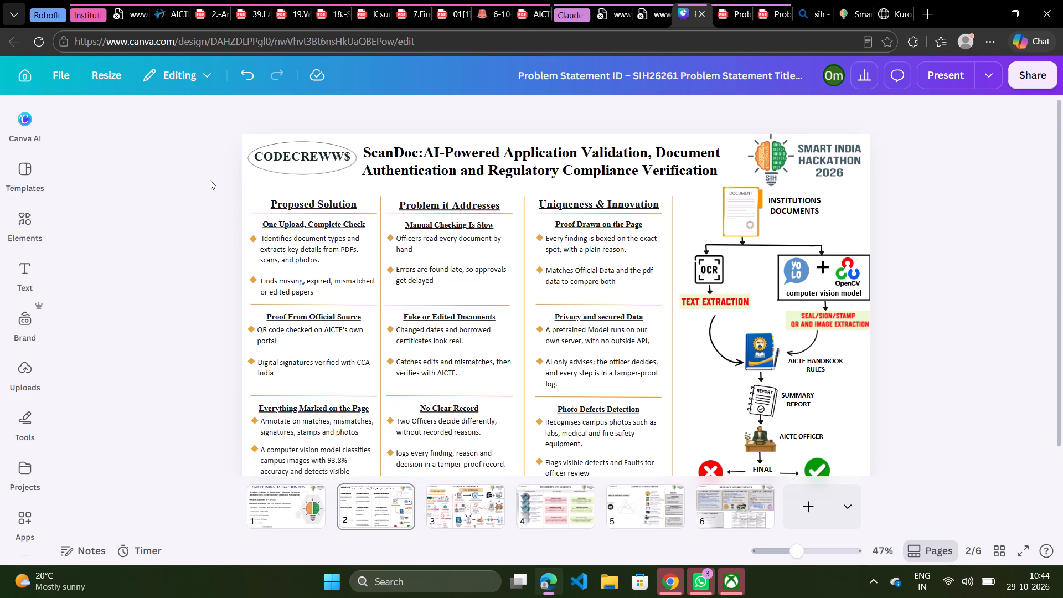
pyautogui.scroll(-2, 512, 342)
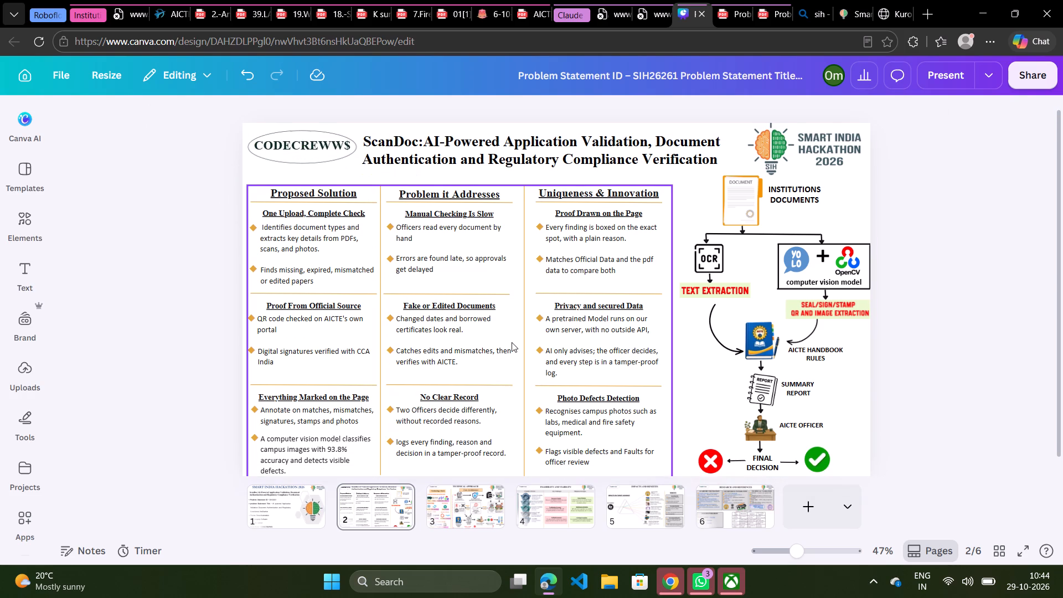
pyautogui.scroll(1, 512, 342)
pyautogui.click(188, 283)
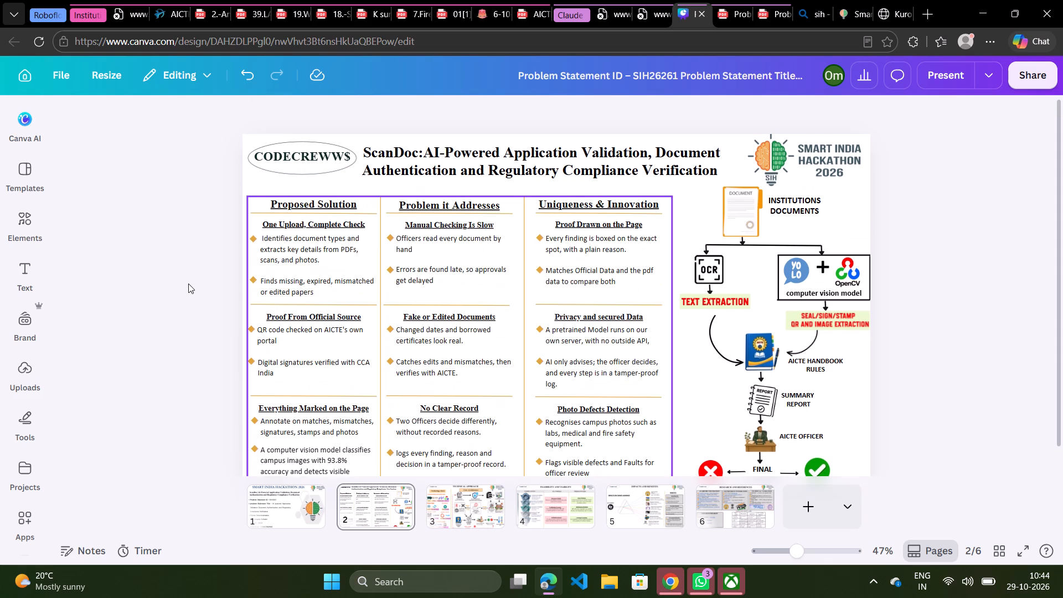
# Replace the CodeCrew badge on slide 3 with a copy of slide 2's CODECREWW$ badge, moved slightly up.
pyautogui.moveTo(227, 111); pyautogui.dragTo(328, 185)
pyautogui.hotkey('ctrl', 'c')
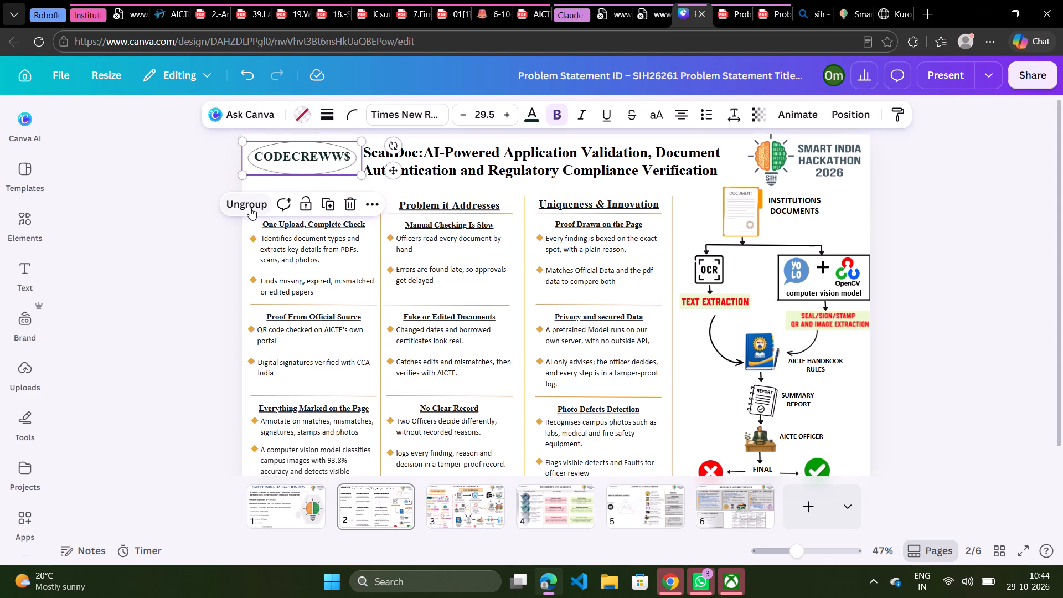
pyautogui.click(186, 179)
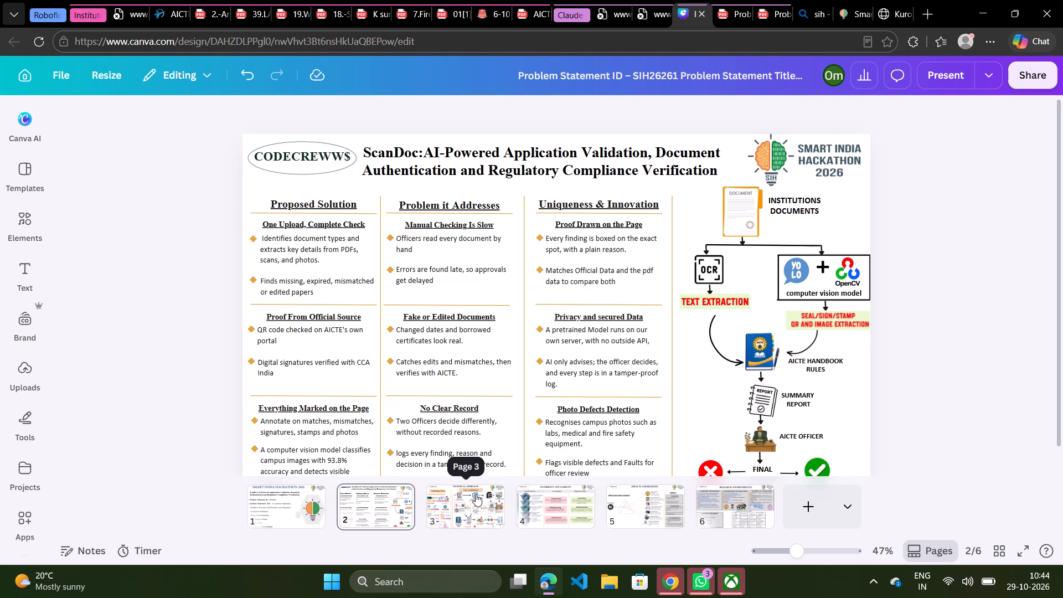
pyautogui.click(476, 494)
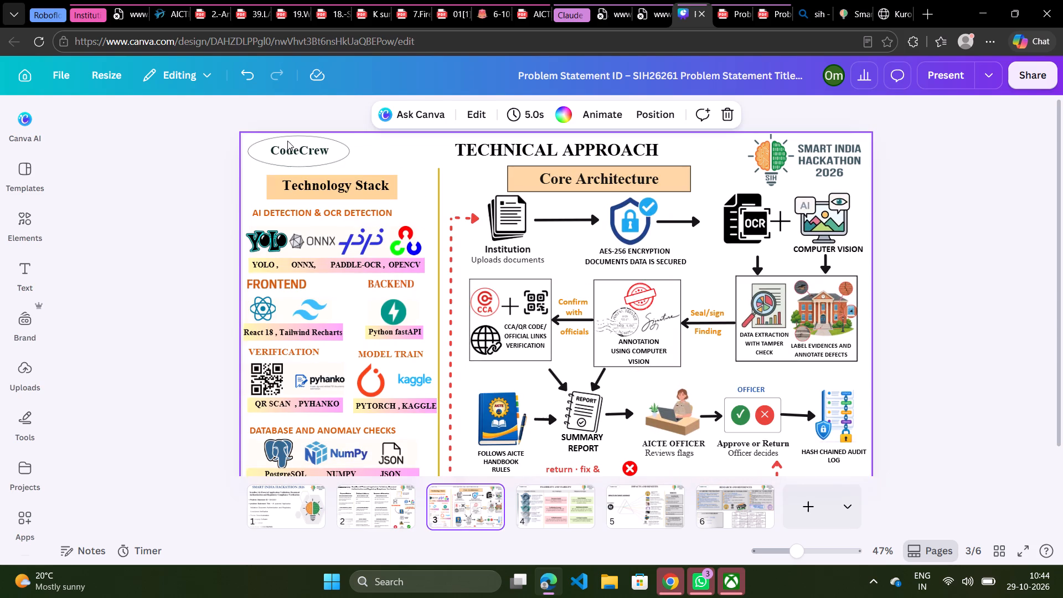
pyautogui.click(287, 141)
pyautogui.press('Delete')
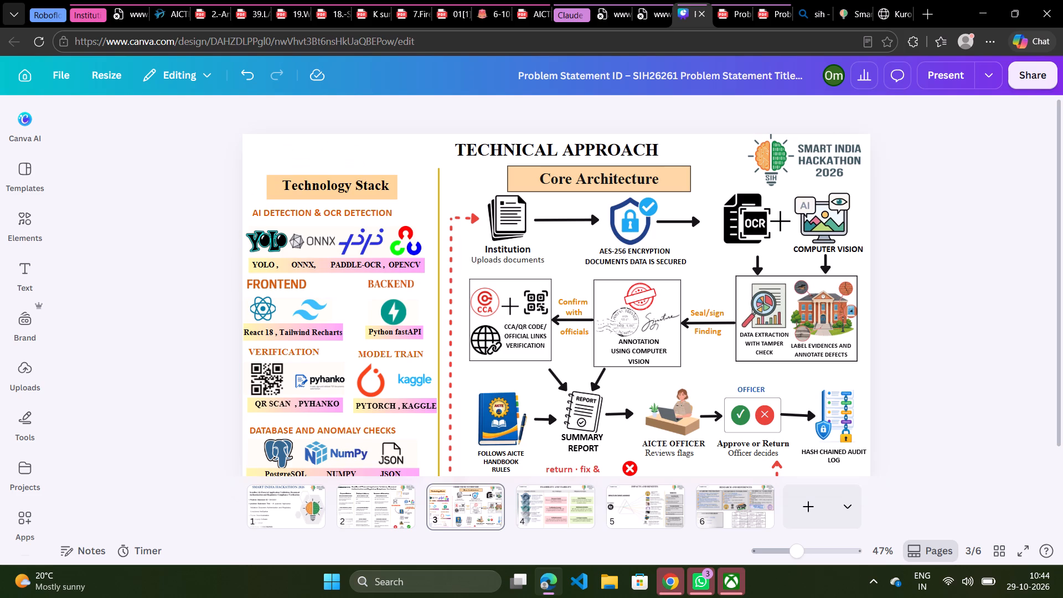
pyautogui.hotkey('ctrl', 'v')
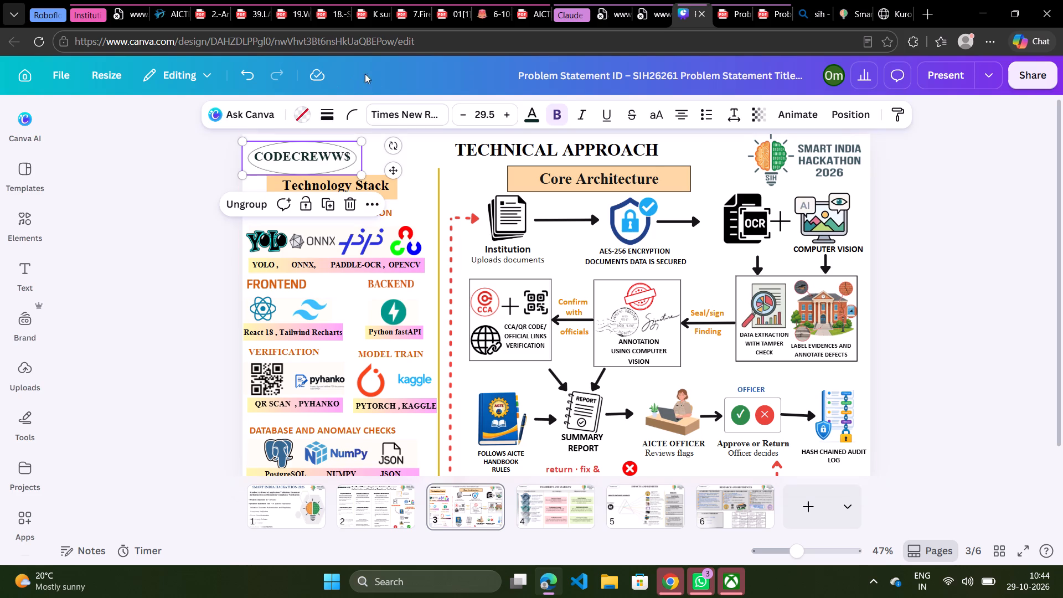
pyautogui.moveTo(393, 169); pyautogui.dragTo(393, 163)
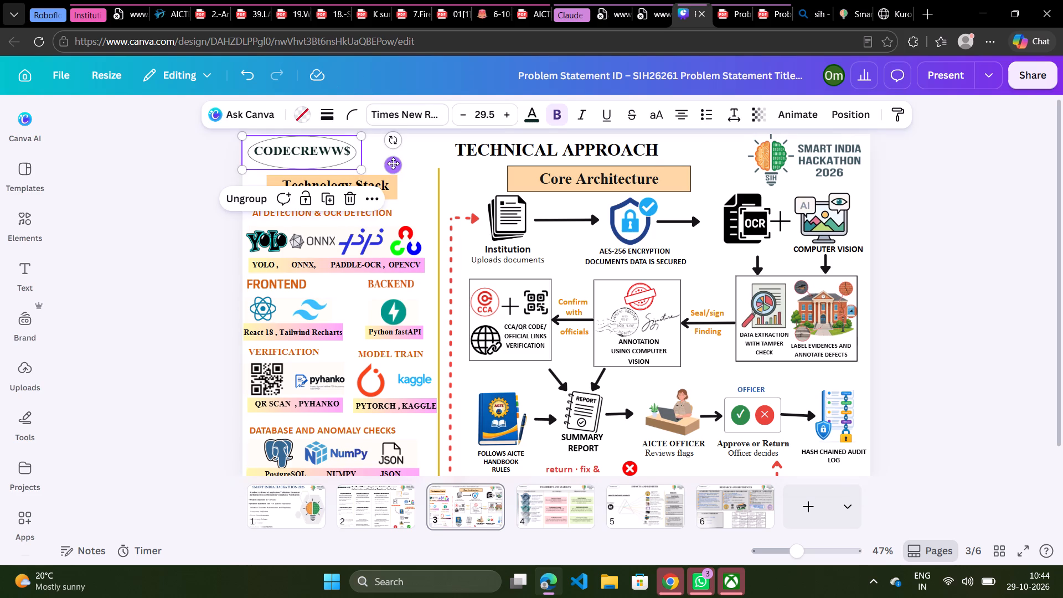
pyautogui.click(421, 156)
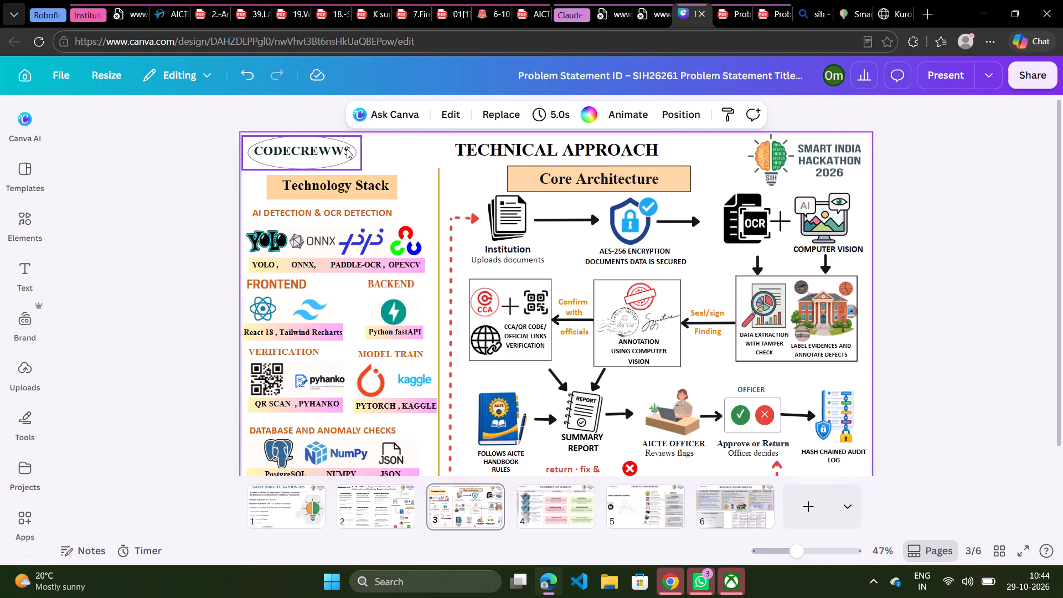
pyautogui.click(347, 149)
pyautogui.hotkey('ctrl', 'c')
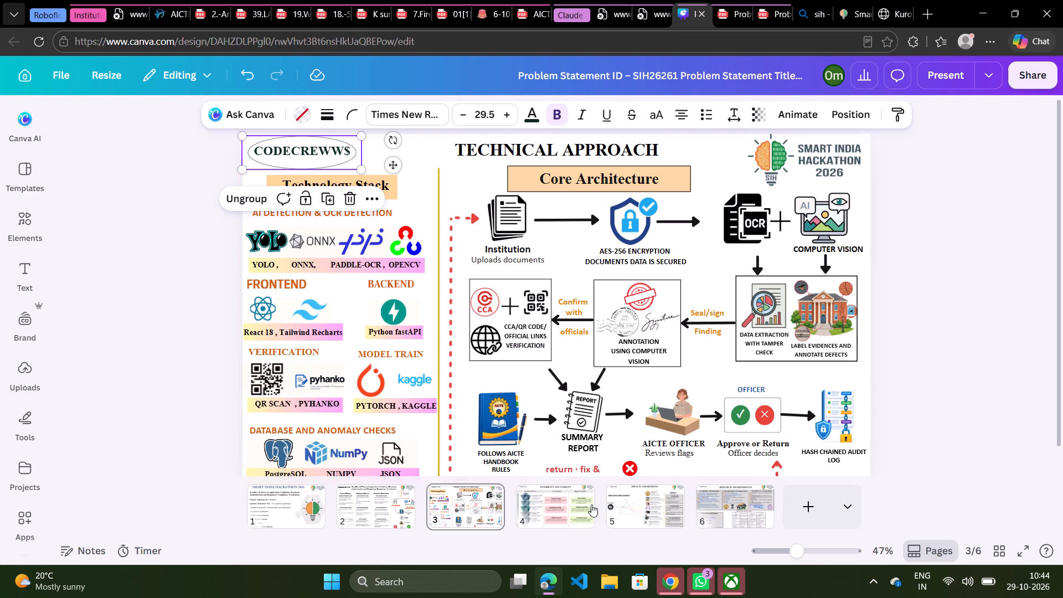
pyautogui.click(581, 508)
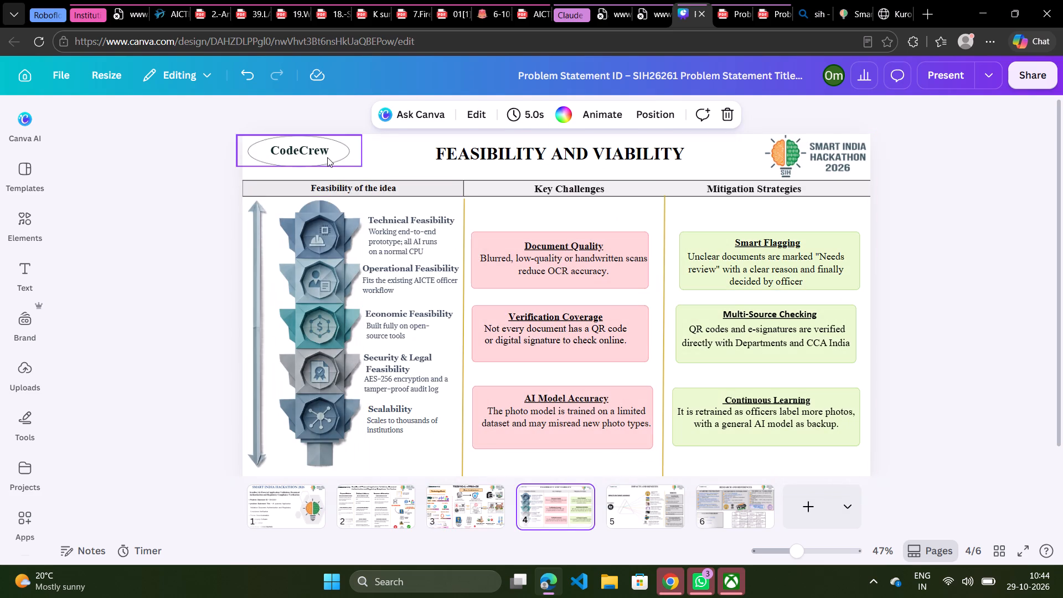
pyautogui.click(327, 157)
pyautogui.press('Delete')
pyautogui.press('Delete')
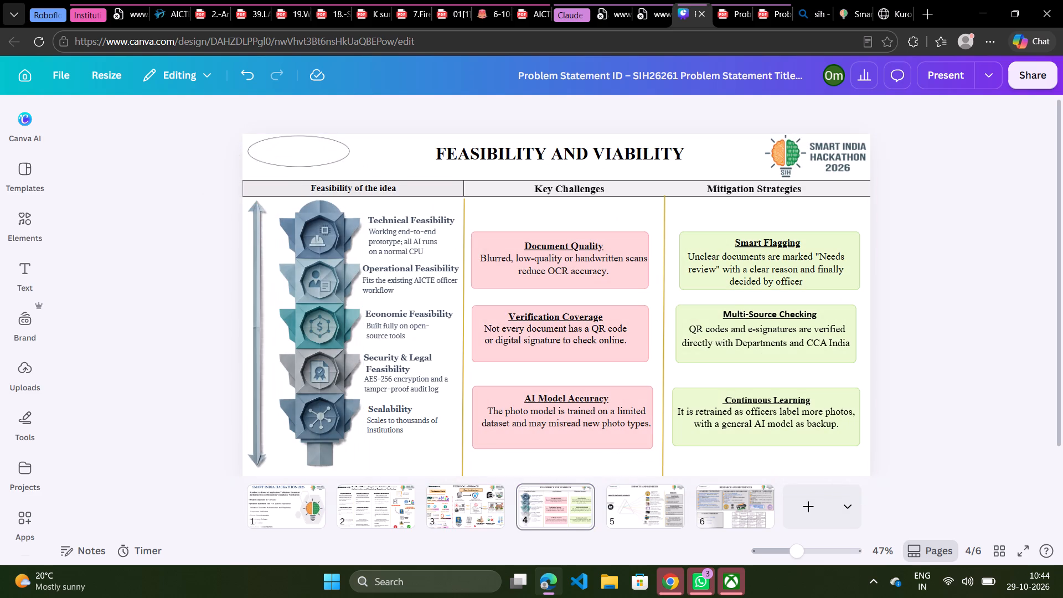
pyautogui.click(307, 138)
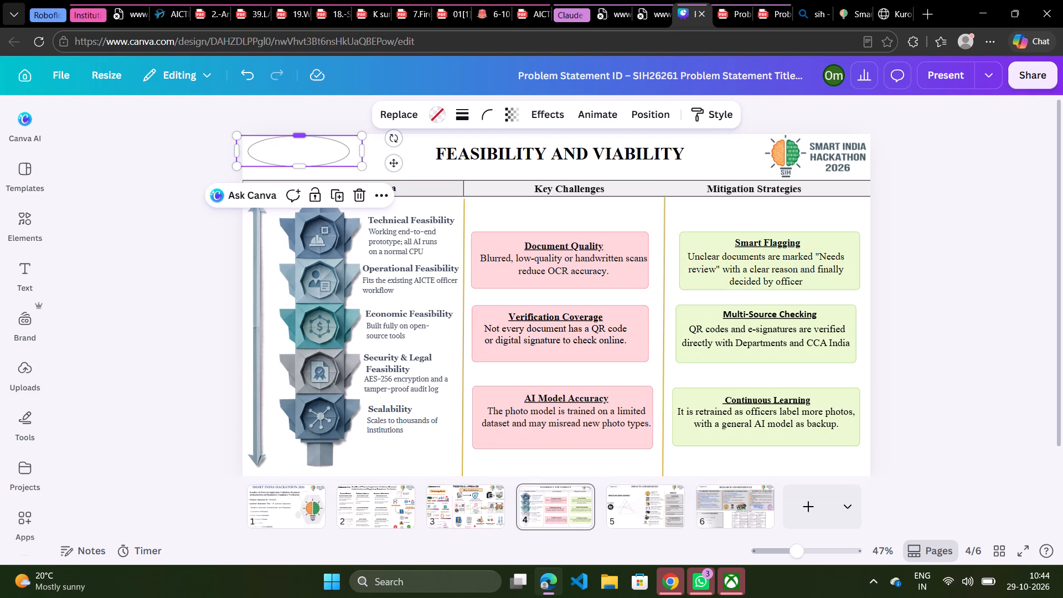
pyautogui.press('Delete')
pyautogui.click(292, 155)
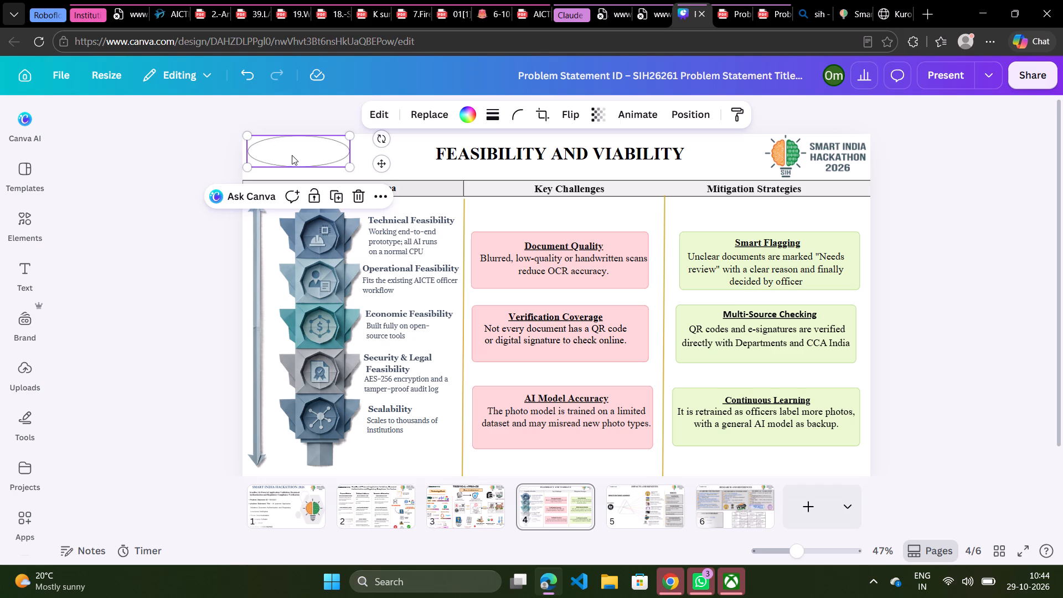
pyautogui.press('Delete')
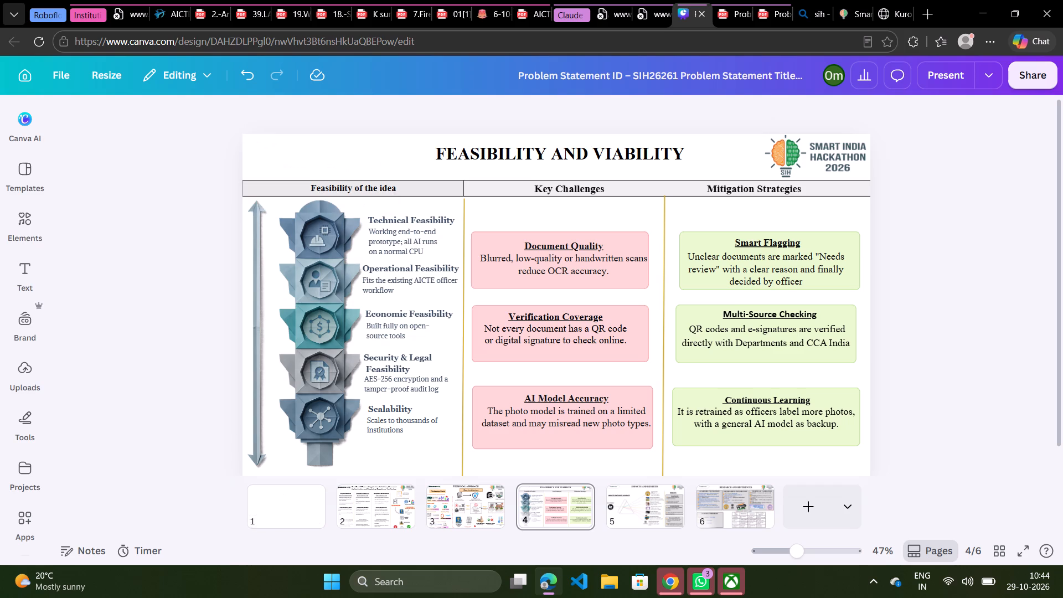
pyautogui.hotkey('ctrl', 'v')
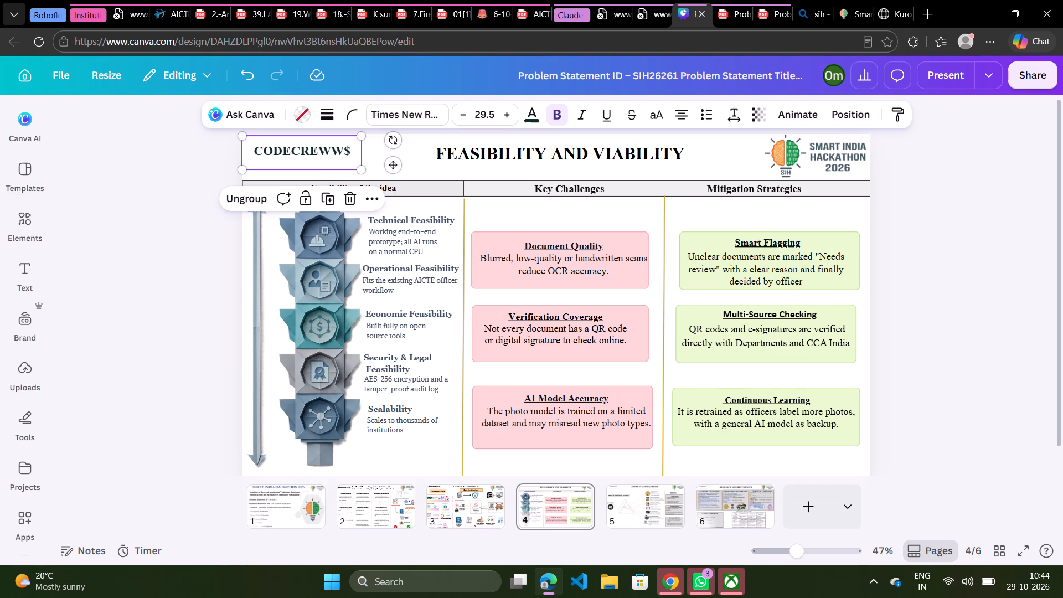
pyautogui.click(420, 162)
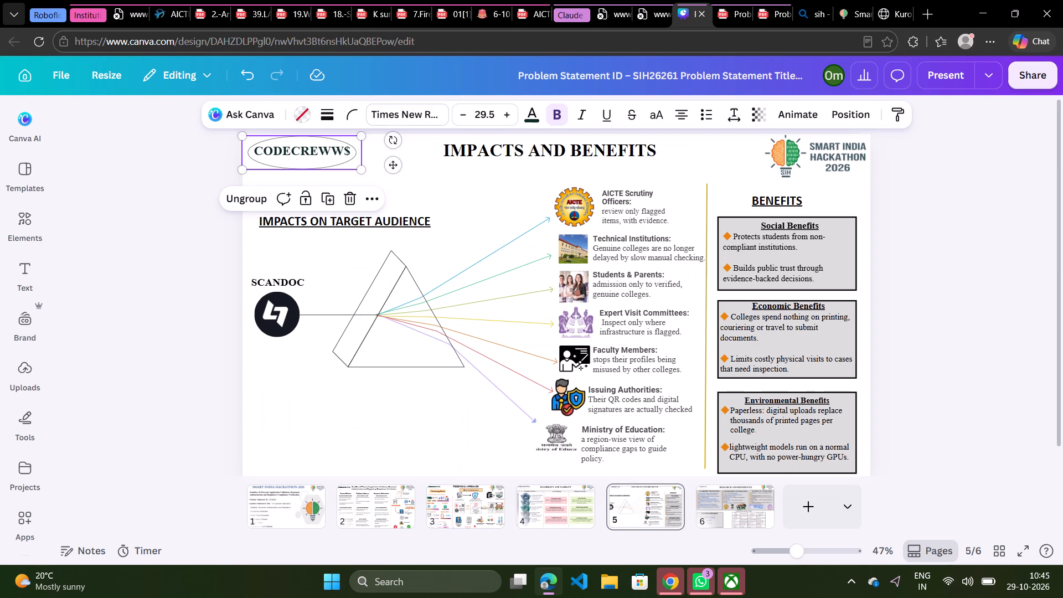
# Replace the CodeCrew badge on slide 6 with the copied CODECREWW$ badge.
pyautogui.click(719, 511)
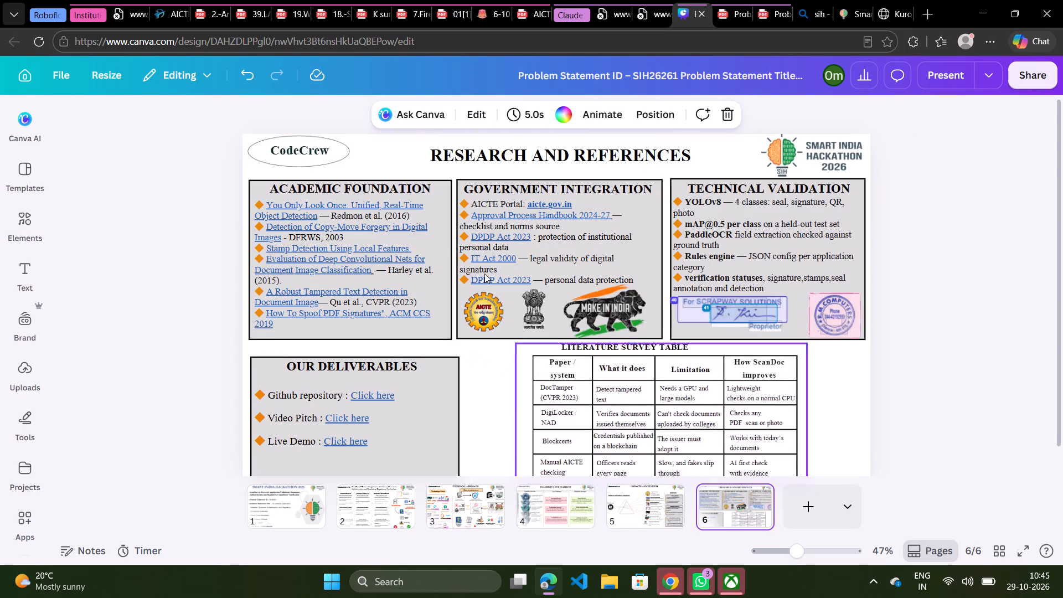
pyautogui.click(298, 145)
pyautogui.press('Delete')
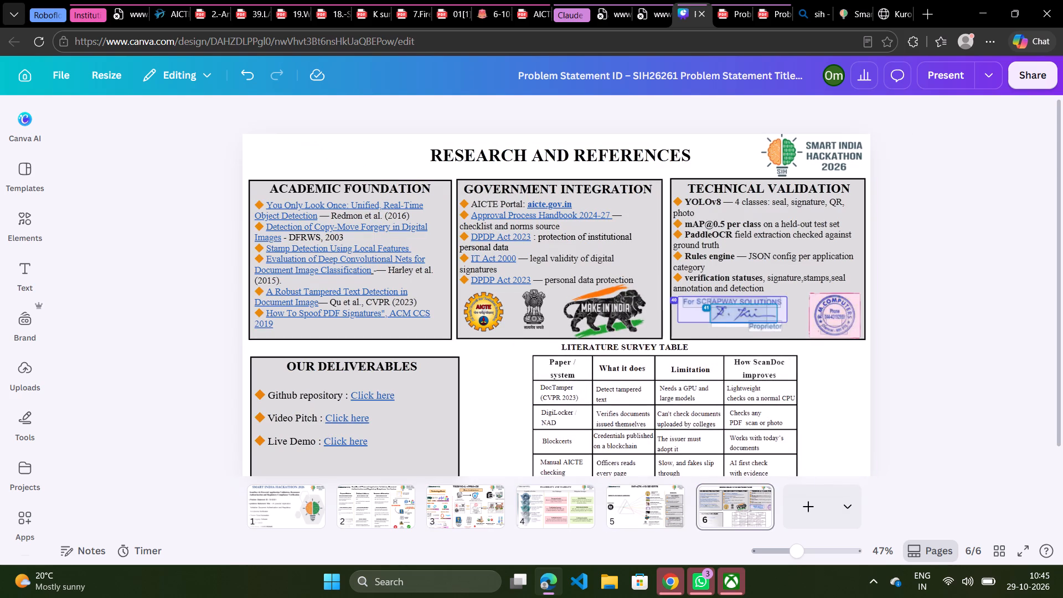
pyautogui.hotkey('ctrl', 'v')
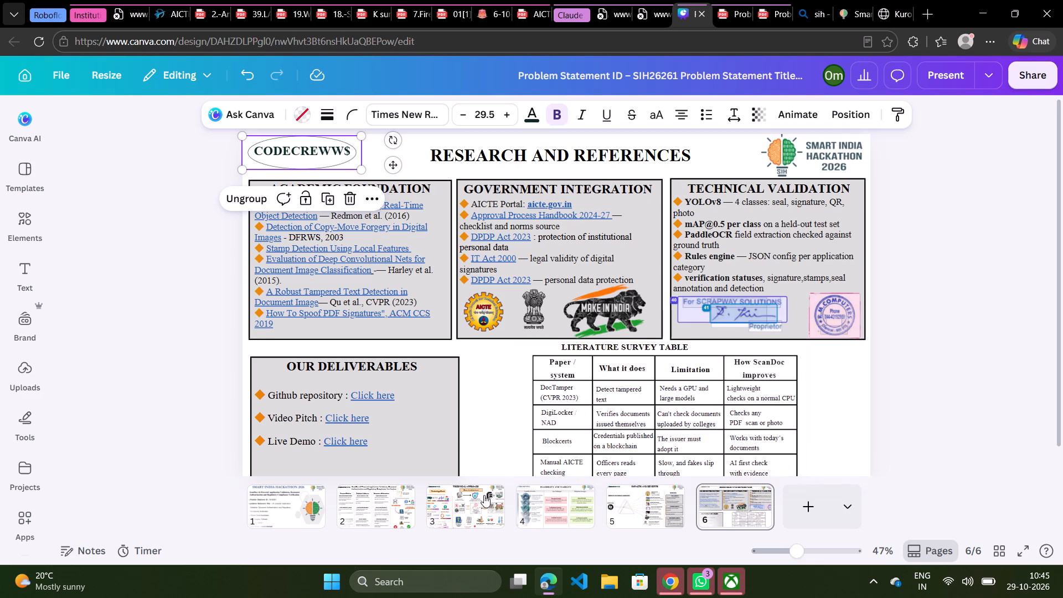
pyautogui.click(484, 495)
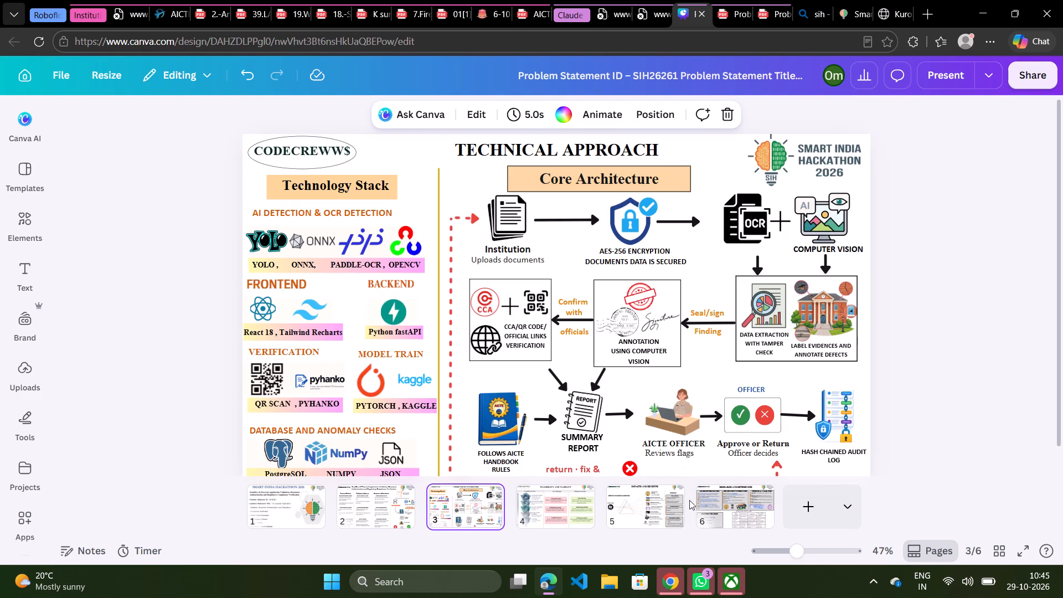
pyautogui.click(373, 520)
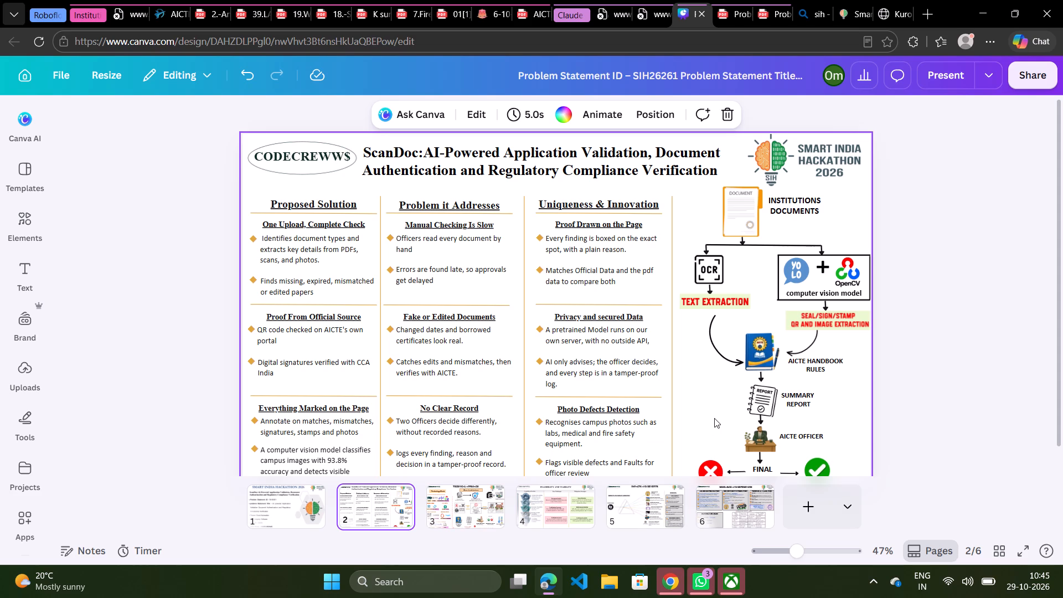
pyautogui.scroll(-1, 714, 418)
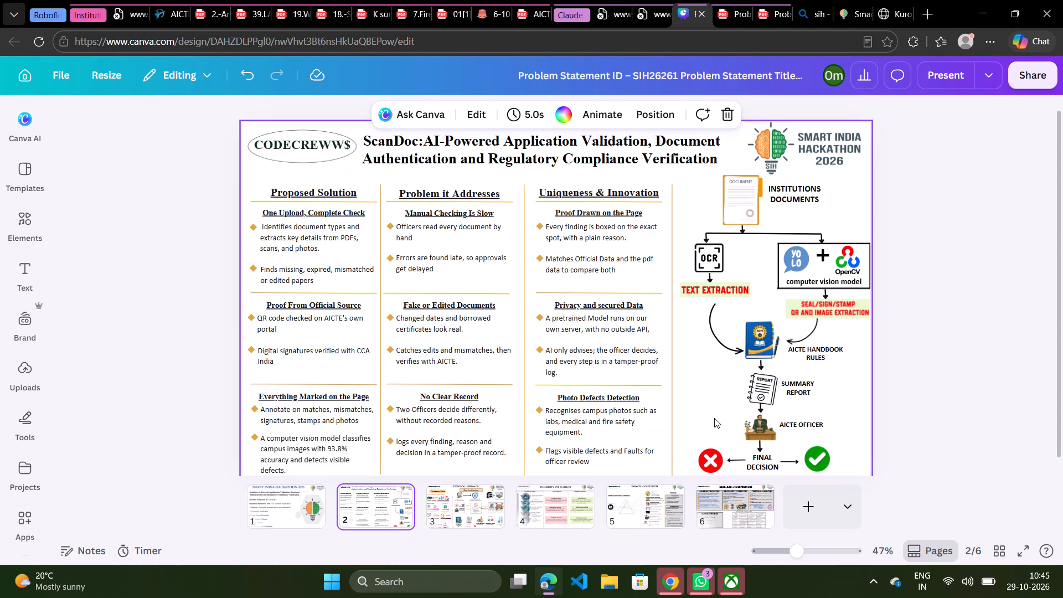
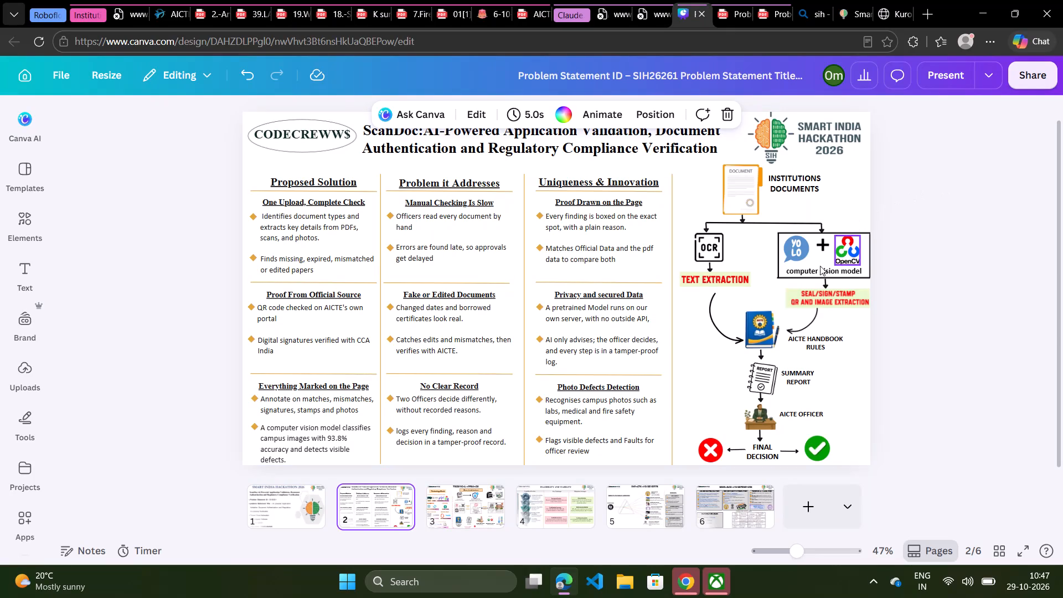
# Check slide 6's Github repository, Video Pitch and Live Demo links, and examine the three reference blocks and their links.
pyautogui.click(747, 515)
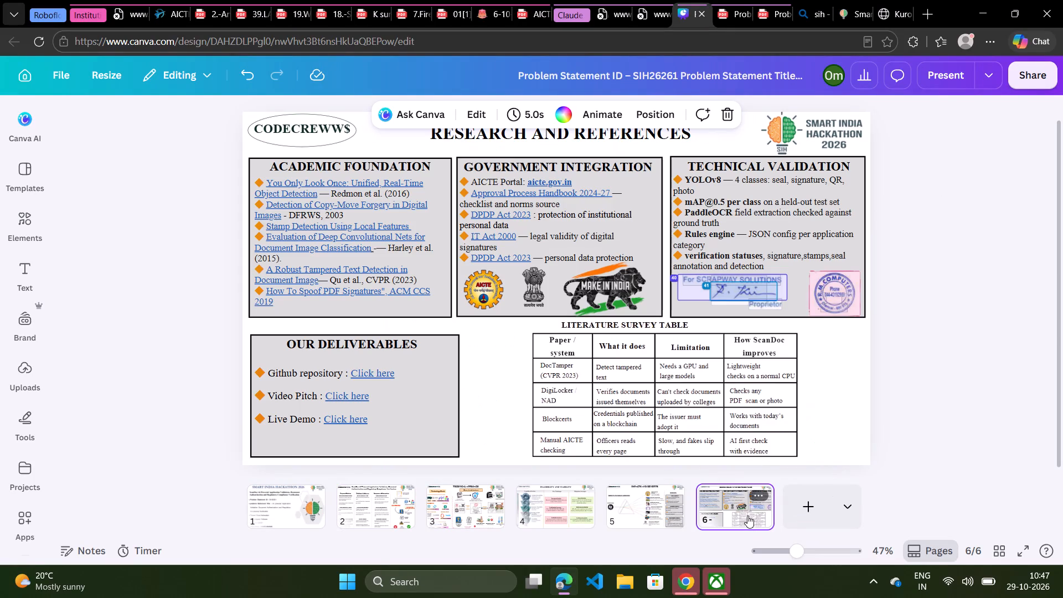
pyautogui.click(376, 373)
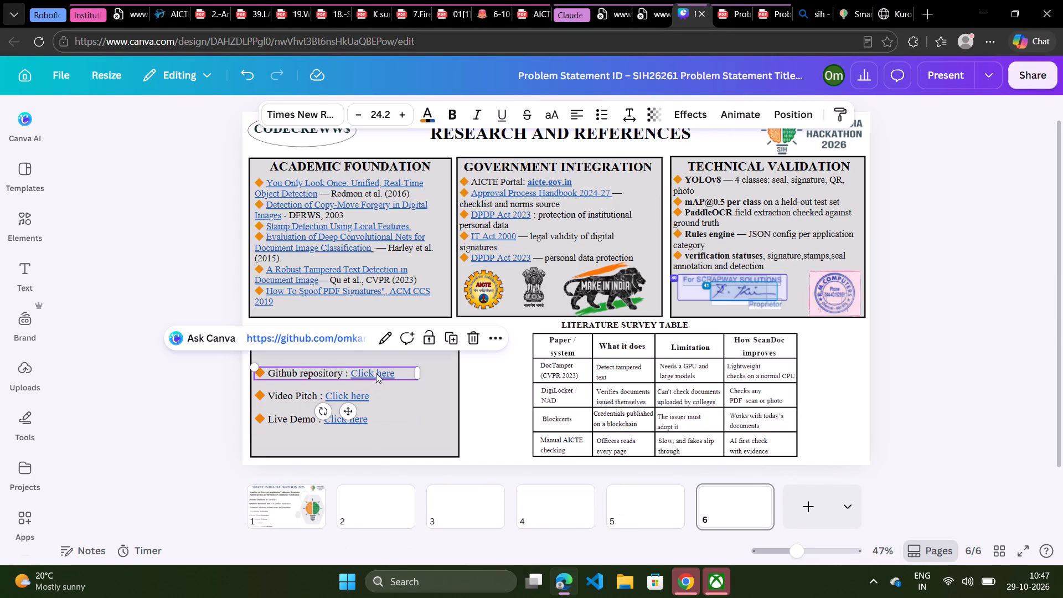
pyautogui.click(344, 399)
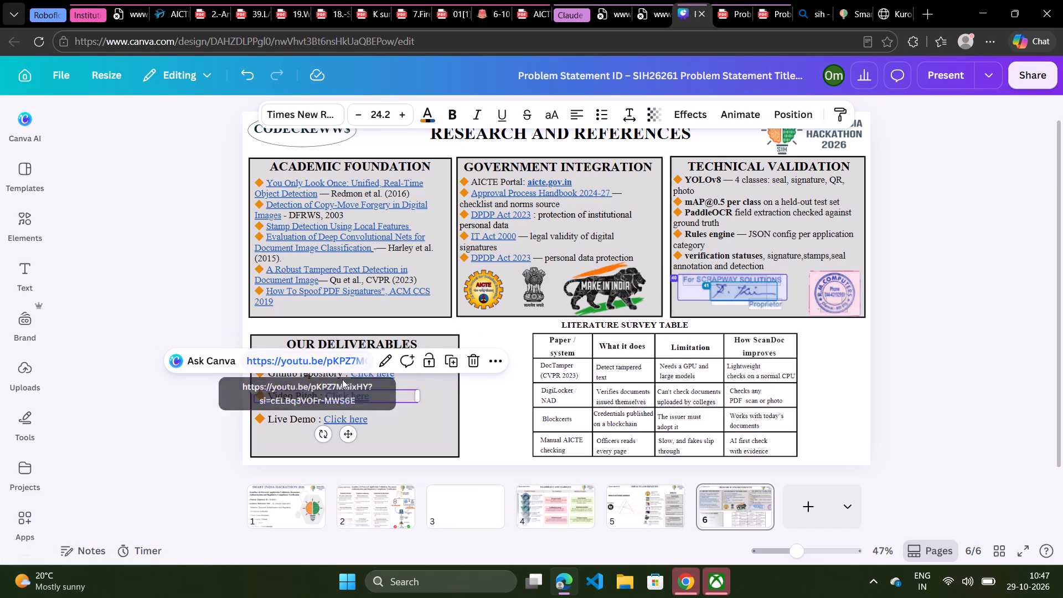
pyautogui.click(342, 425)
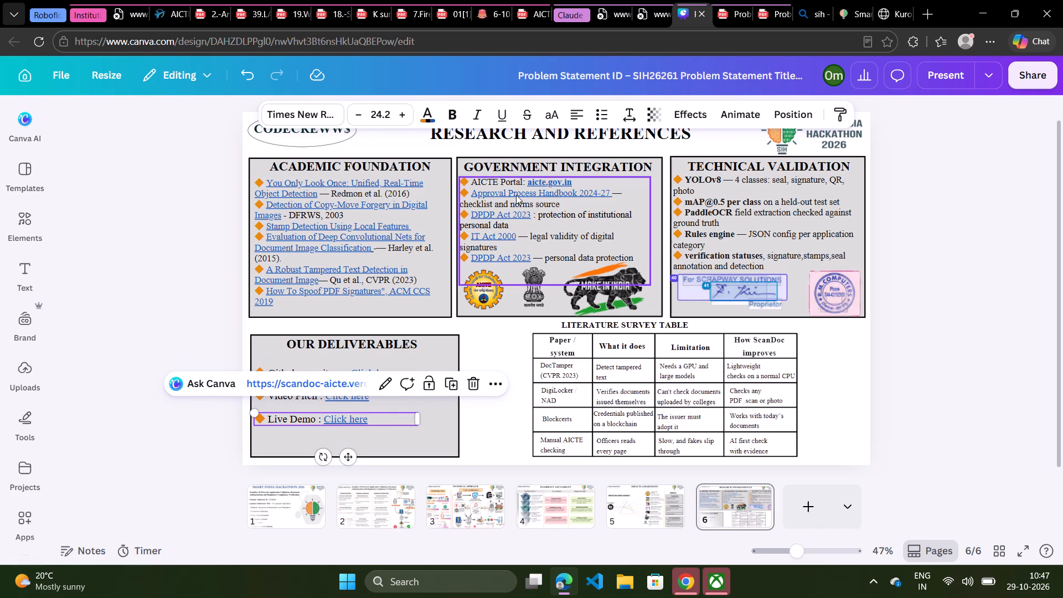
pyautogui.click(368, 288)
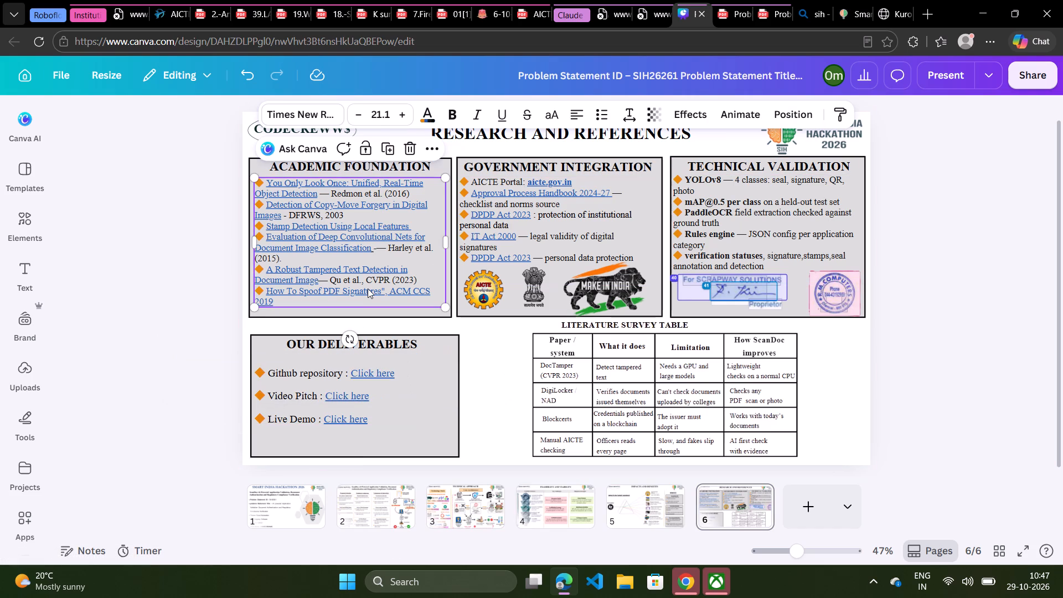
pyautogui.click(359, 297)
pyautogui.click(337, 288)
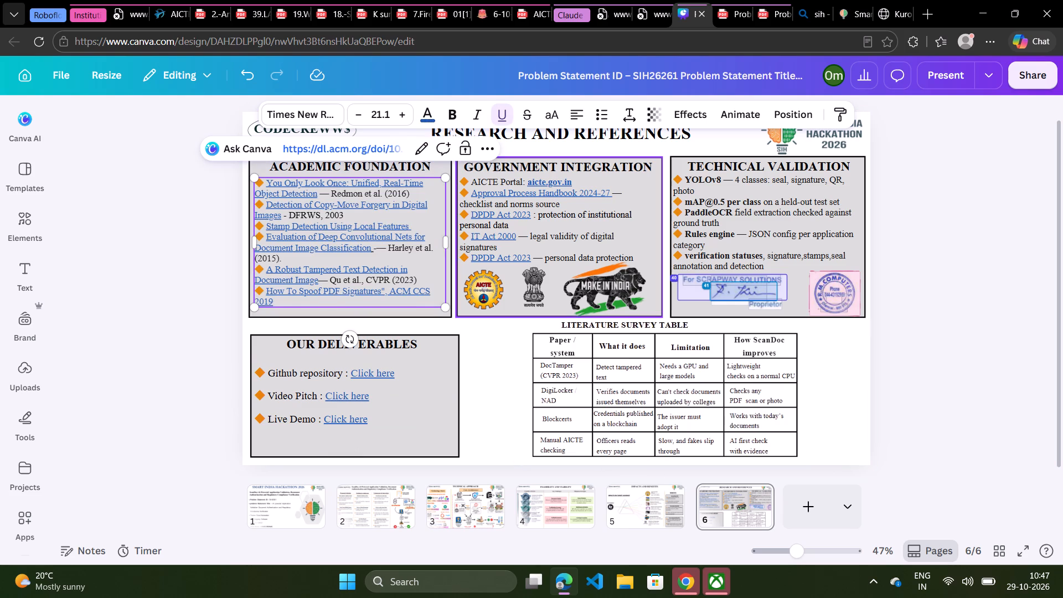
pyautogui.click(491, 328)
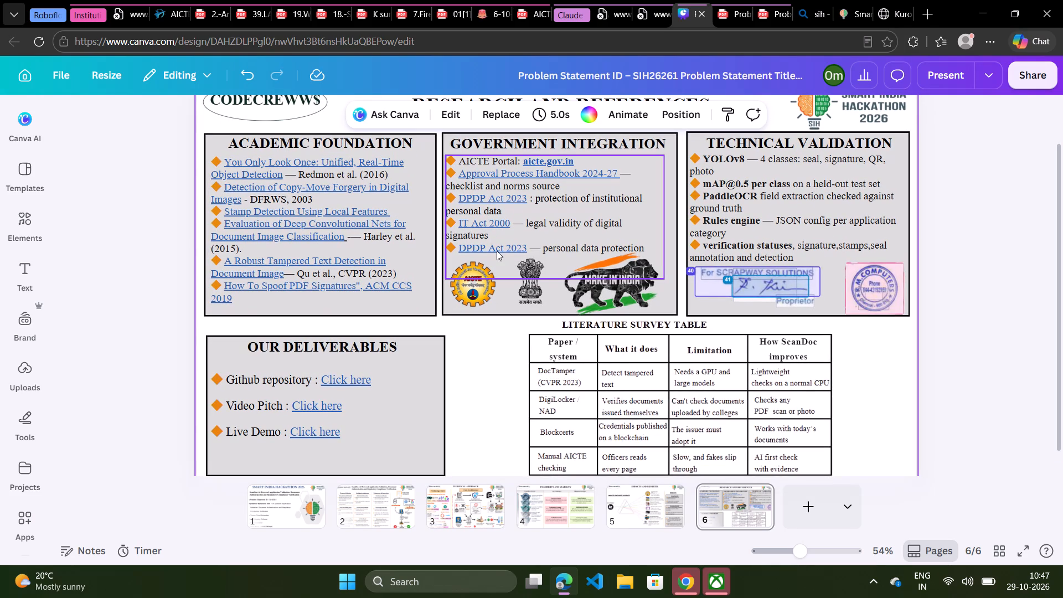
pyautogui.click(497, 254)
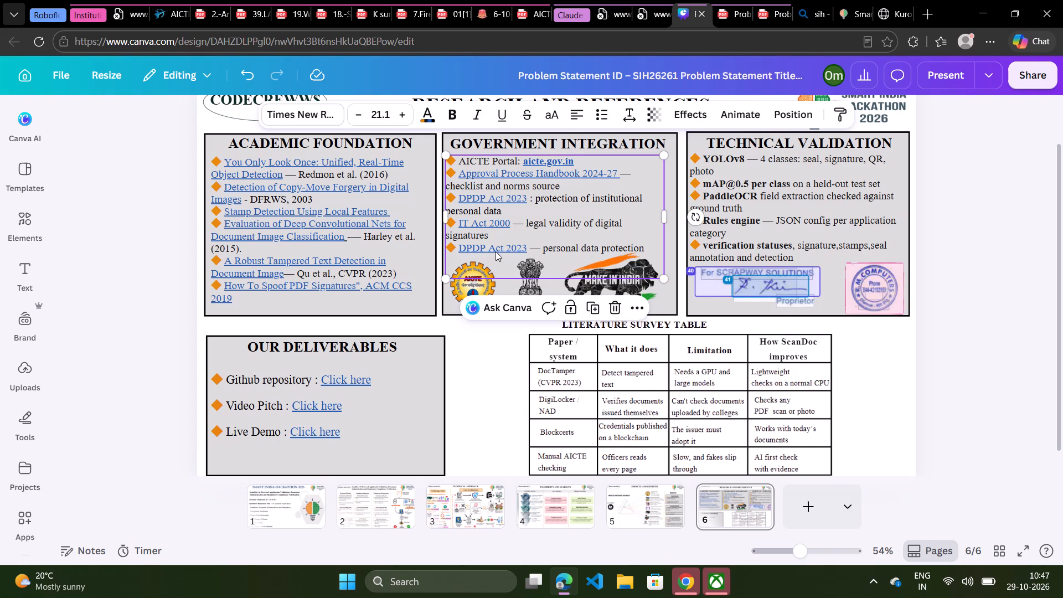
pyautogui.click(496, 251)
pyautogui.click(477, 413)
pyautogui.click(339, 192)
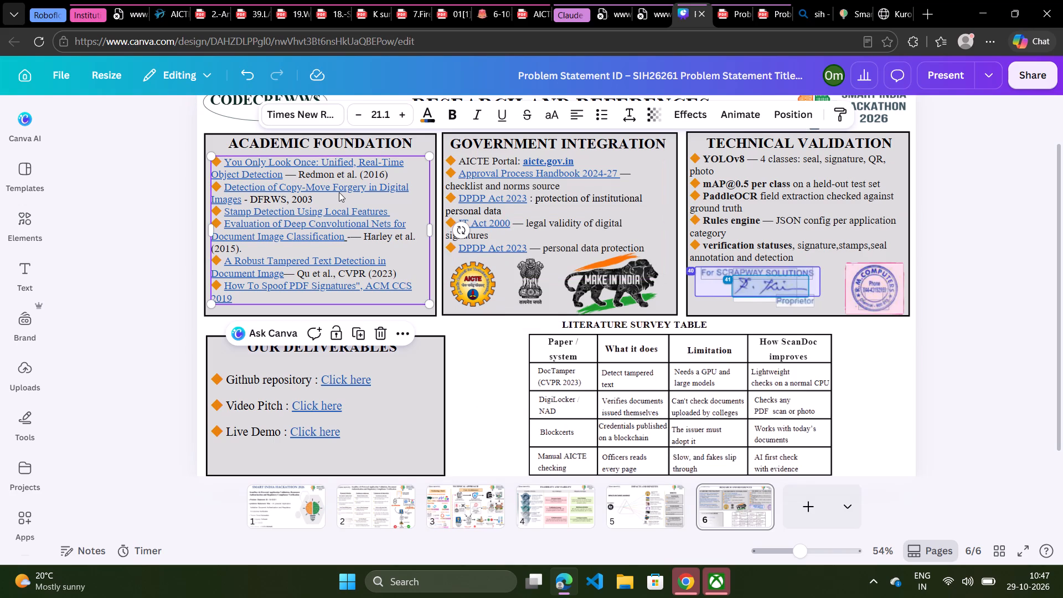
pyautogui.click(535, 190)
pyautogui.click(745, 192)
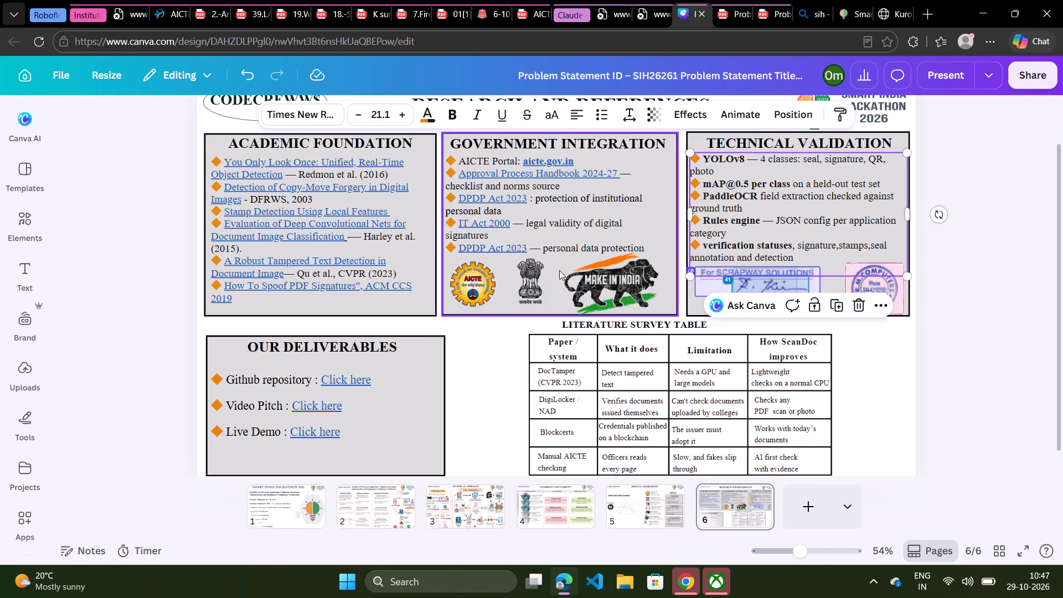
pyautogui.click(267, 409)
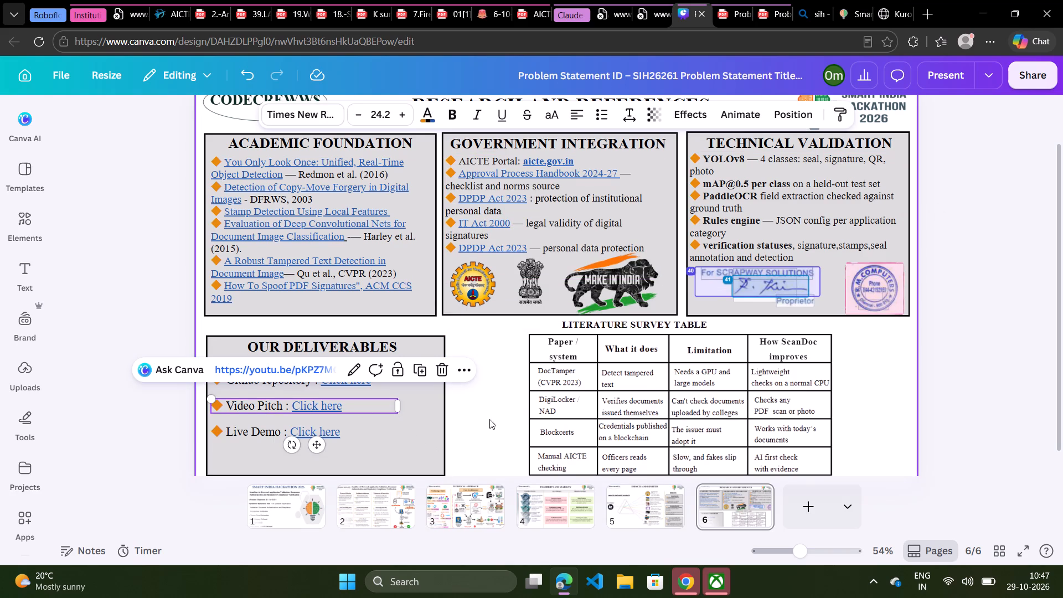
pyautogui.click(498, 416)
pyautogui.click(585, 410)
pyautogui.click(478, 398)
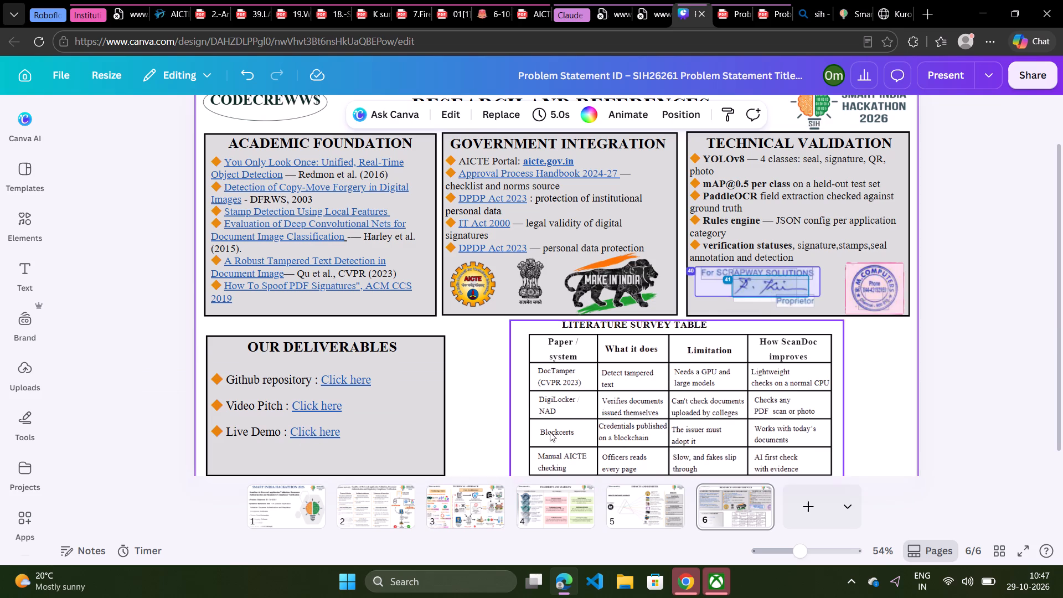
# Review the content and layout of the Impacts and Benefits, Feasibility and Viability, and Technical Approach slides.
pyautogui.click(630, 510)
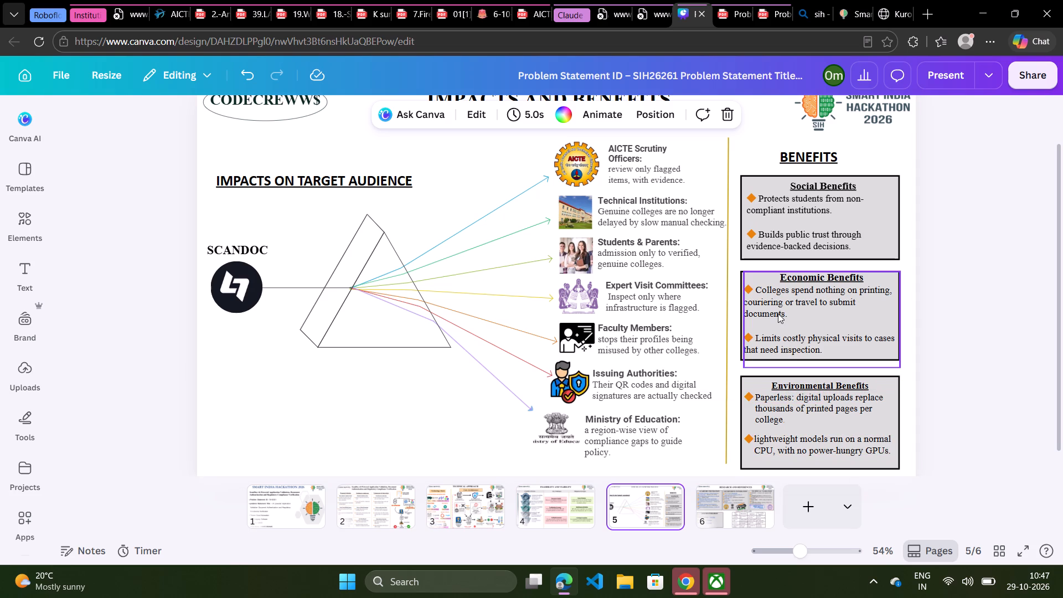
pyautogui.click(572, 504)
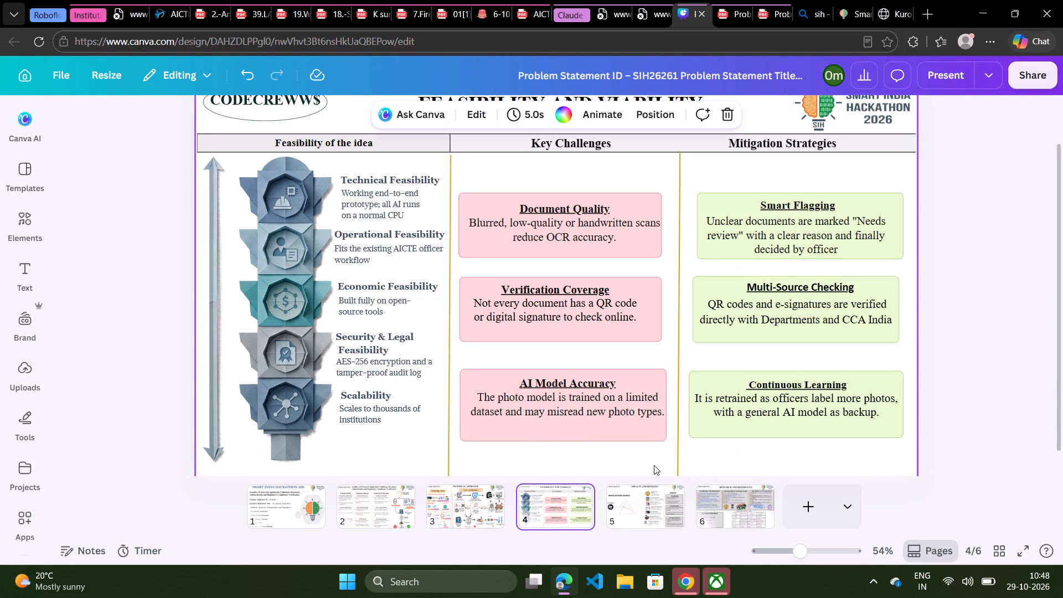
pyautogui.scroll(-1, 654, 466)
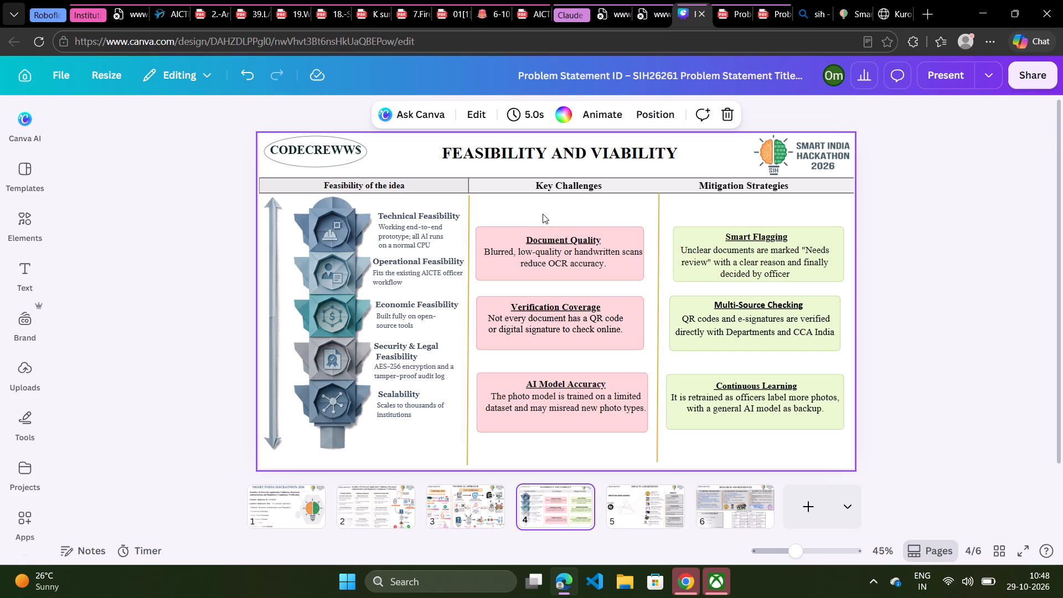
pyautogui.click(469, 520)
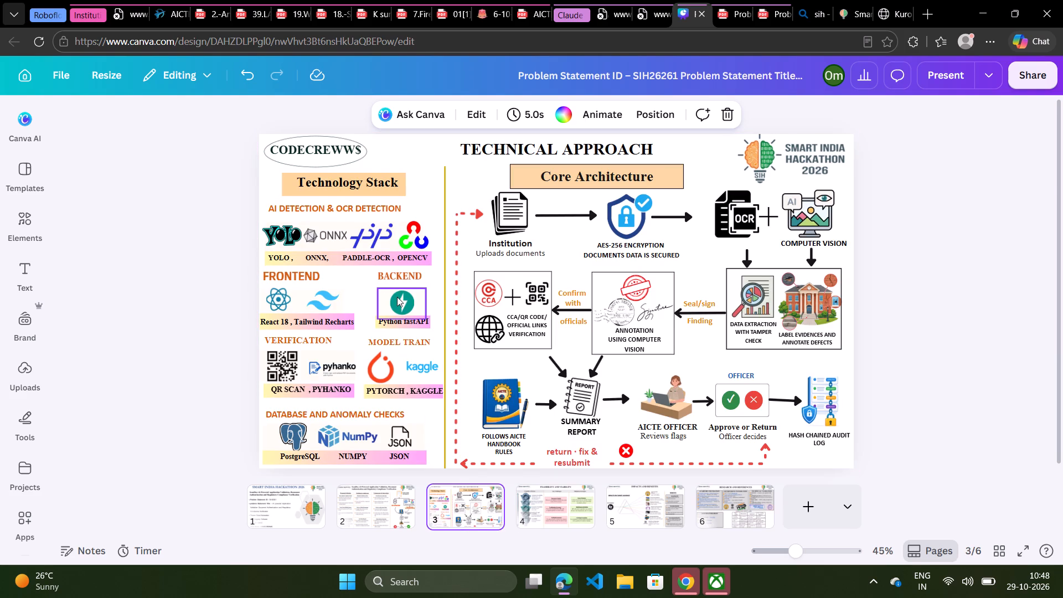
pyautogui.click(357, 296)
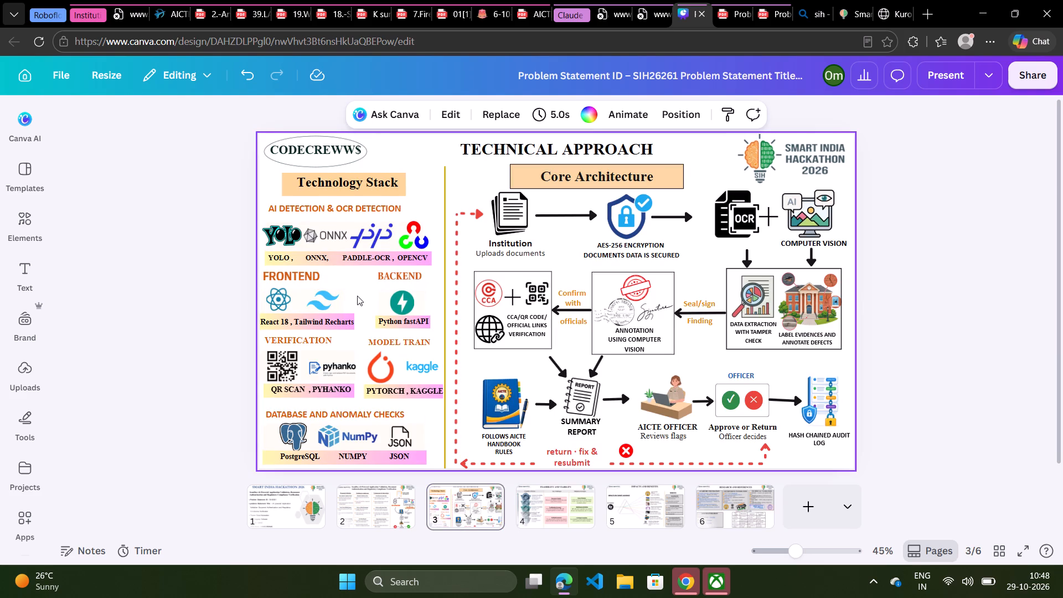
pyautogui.scroll(-1, 357, 296)
pyautogui.scroll(1, 357, 296)
# Move the TECHNICAL APPROACH title on slide 3 slightly to the right and up.
pyautogui.moveTo(563, 150); pyautogui.dragTo(571, 148)
pyautogui.click(451, 143)
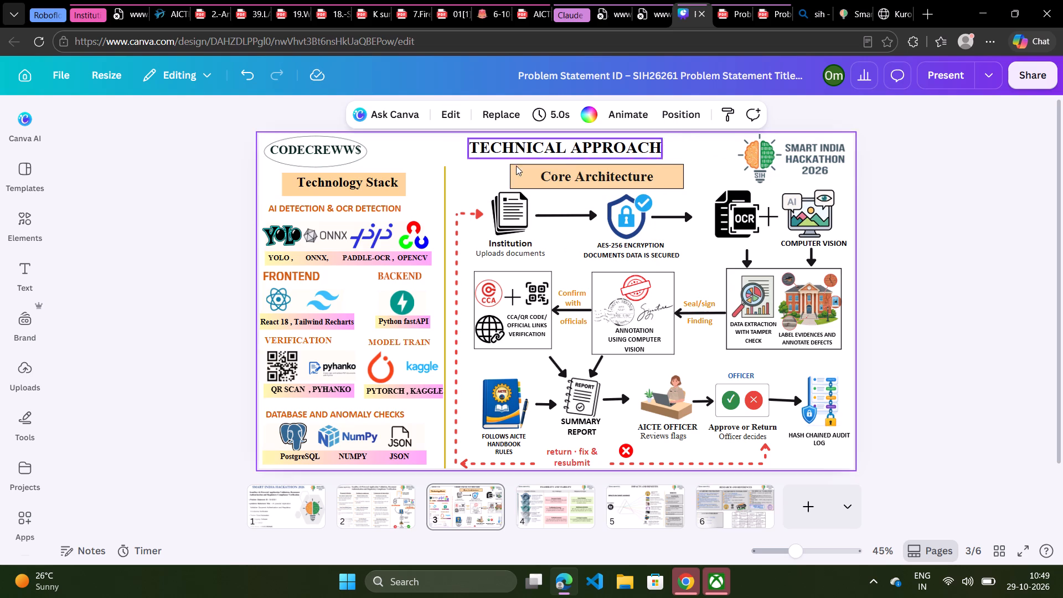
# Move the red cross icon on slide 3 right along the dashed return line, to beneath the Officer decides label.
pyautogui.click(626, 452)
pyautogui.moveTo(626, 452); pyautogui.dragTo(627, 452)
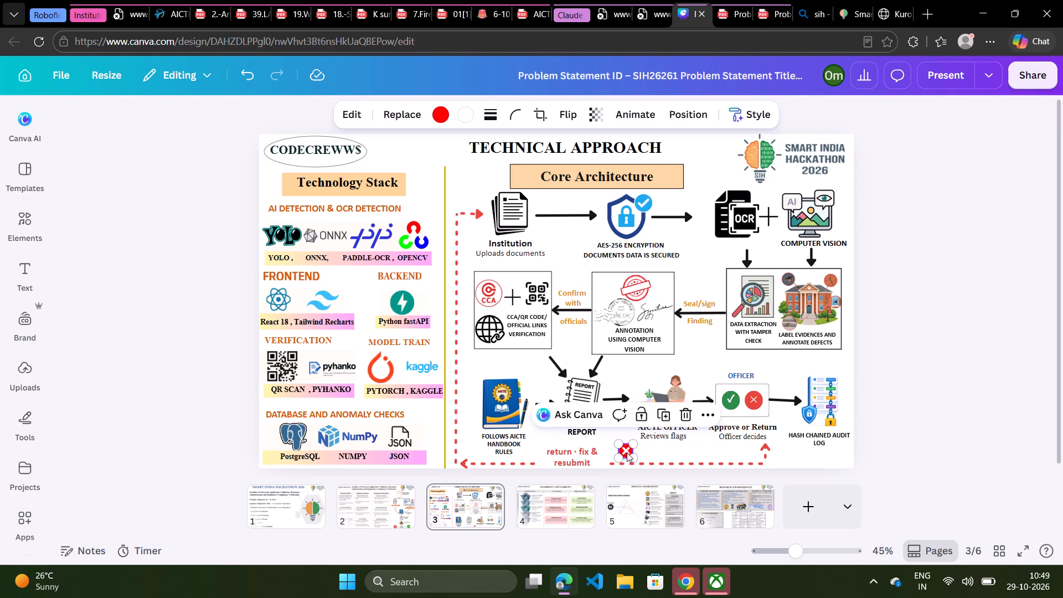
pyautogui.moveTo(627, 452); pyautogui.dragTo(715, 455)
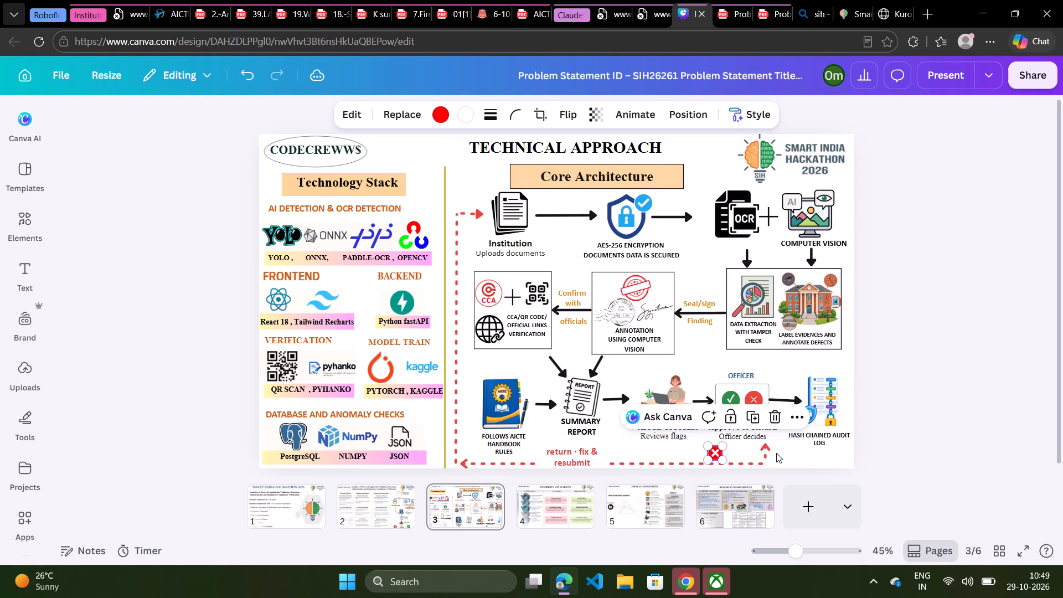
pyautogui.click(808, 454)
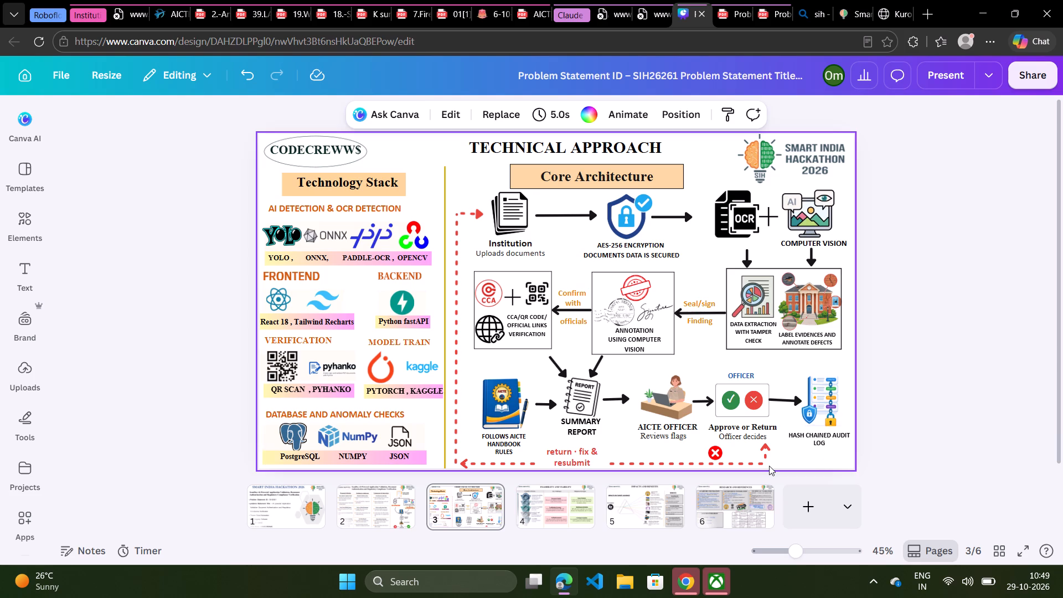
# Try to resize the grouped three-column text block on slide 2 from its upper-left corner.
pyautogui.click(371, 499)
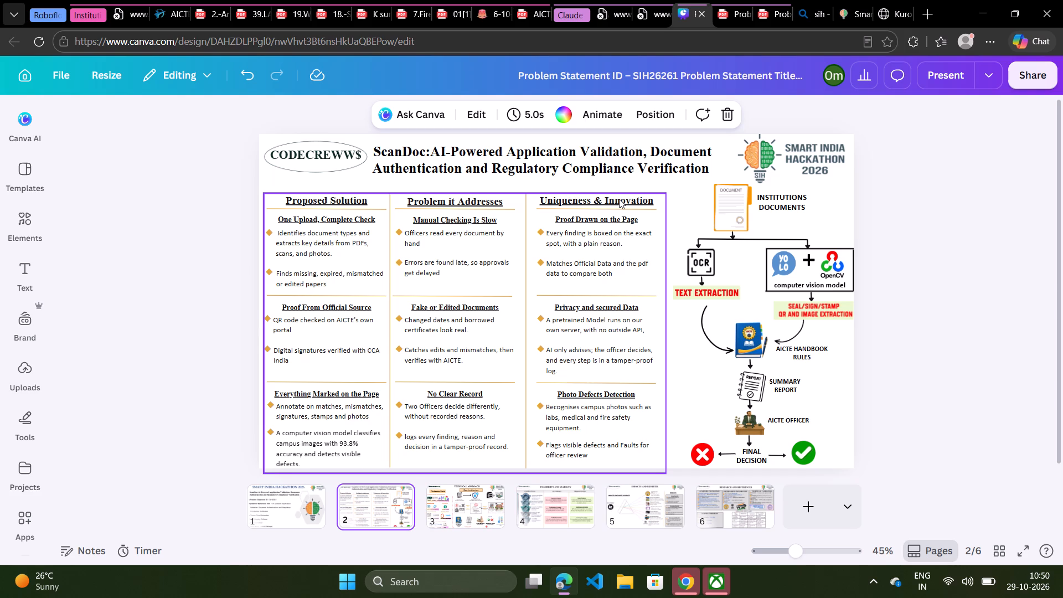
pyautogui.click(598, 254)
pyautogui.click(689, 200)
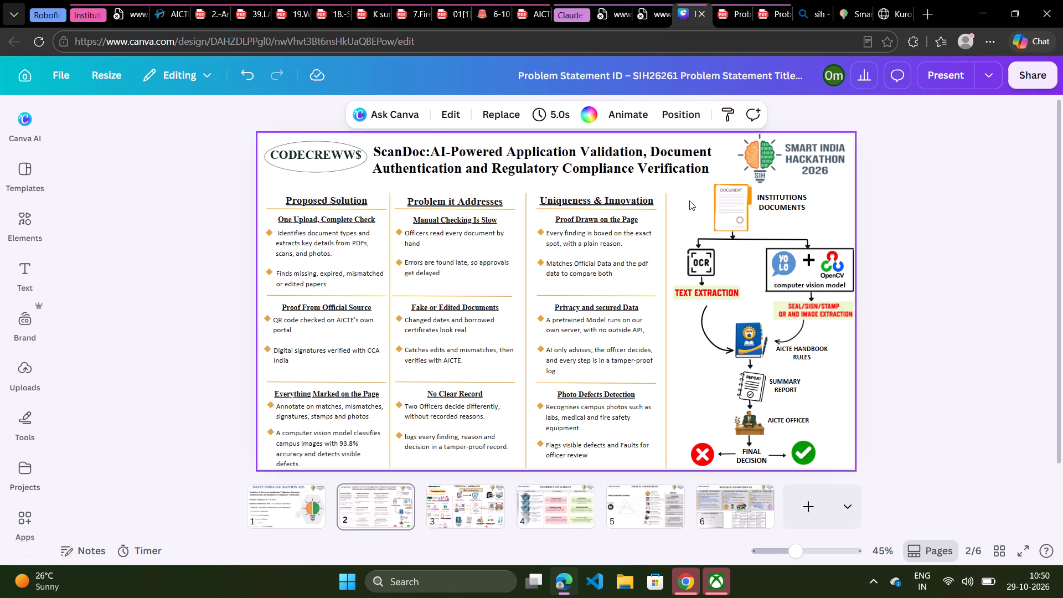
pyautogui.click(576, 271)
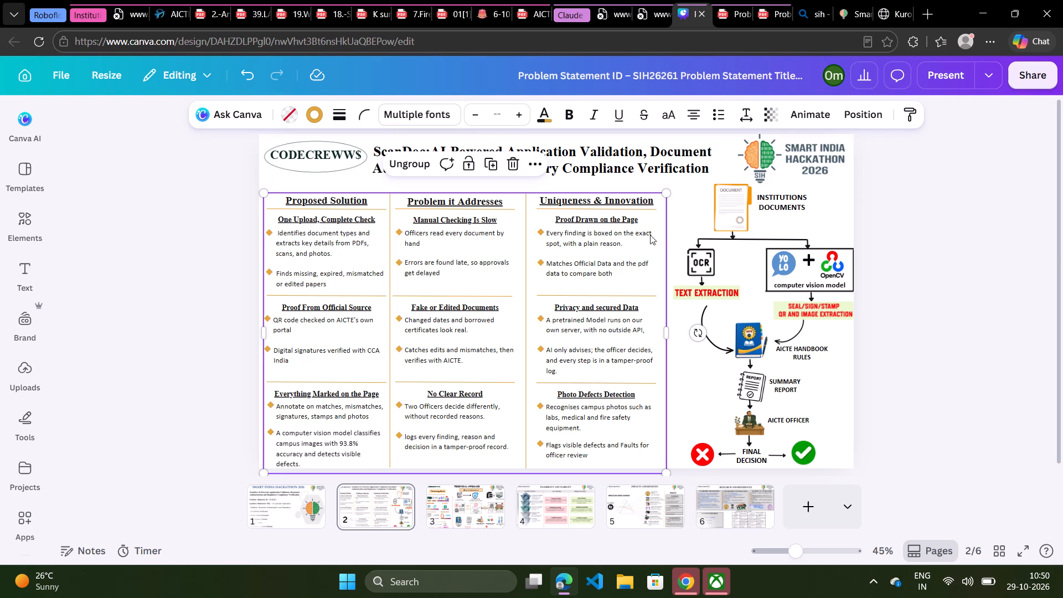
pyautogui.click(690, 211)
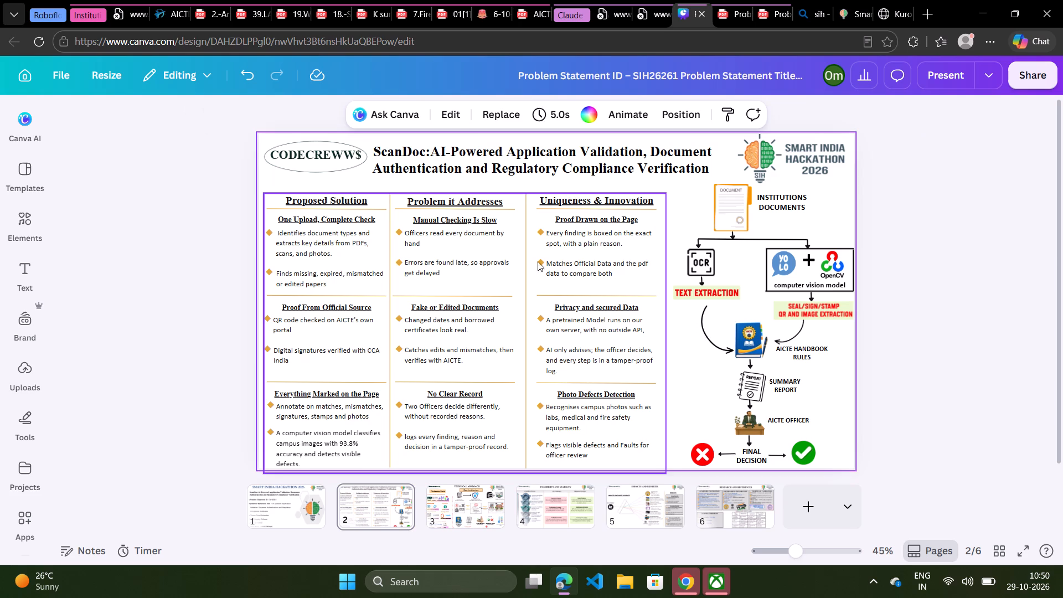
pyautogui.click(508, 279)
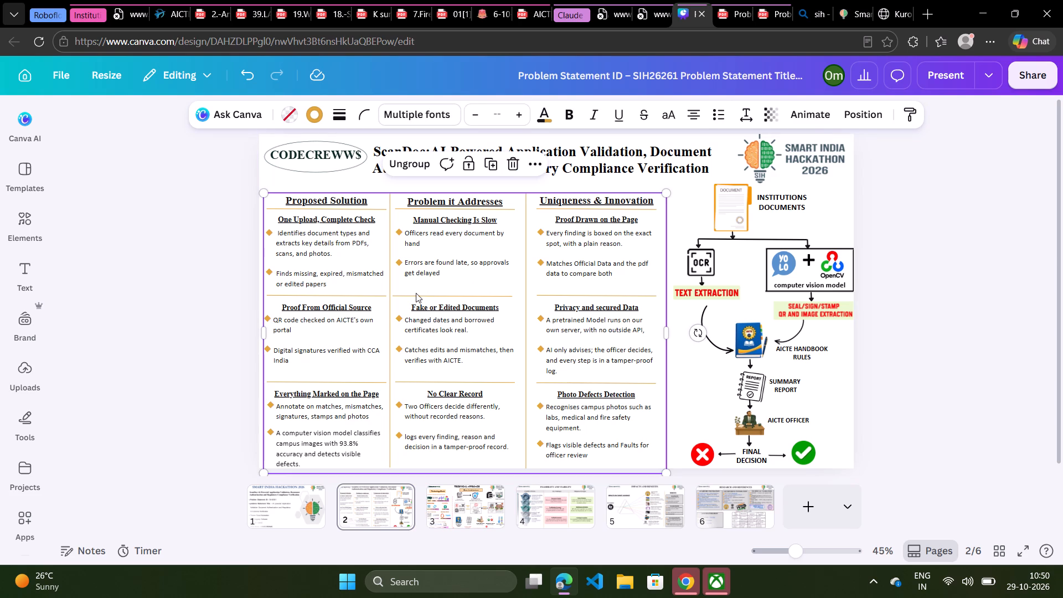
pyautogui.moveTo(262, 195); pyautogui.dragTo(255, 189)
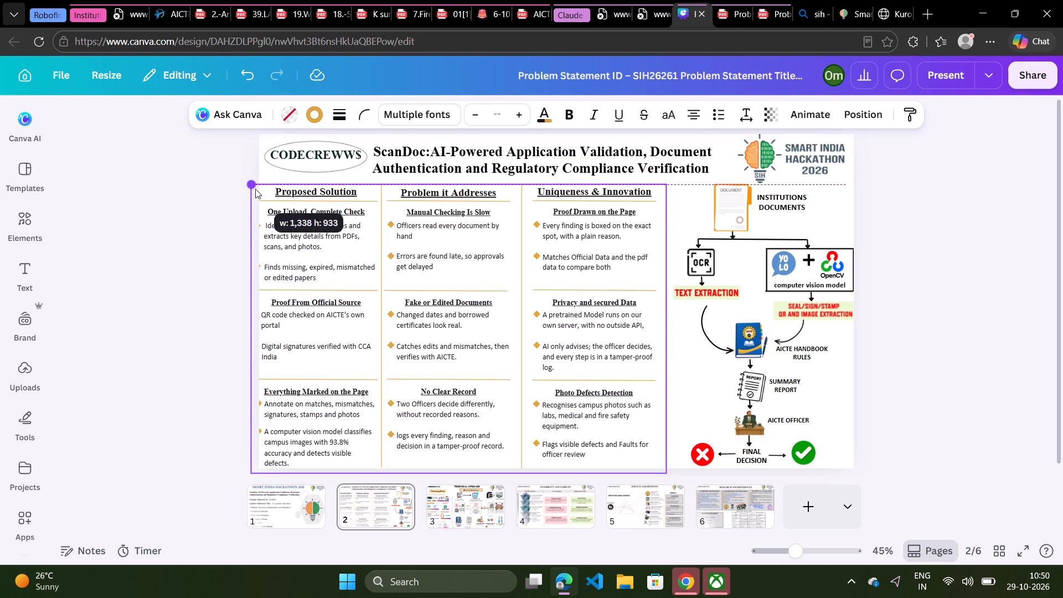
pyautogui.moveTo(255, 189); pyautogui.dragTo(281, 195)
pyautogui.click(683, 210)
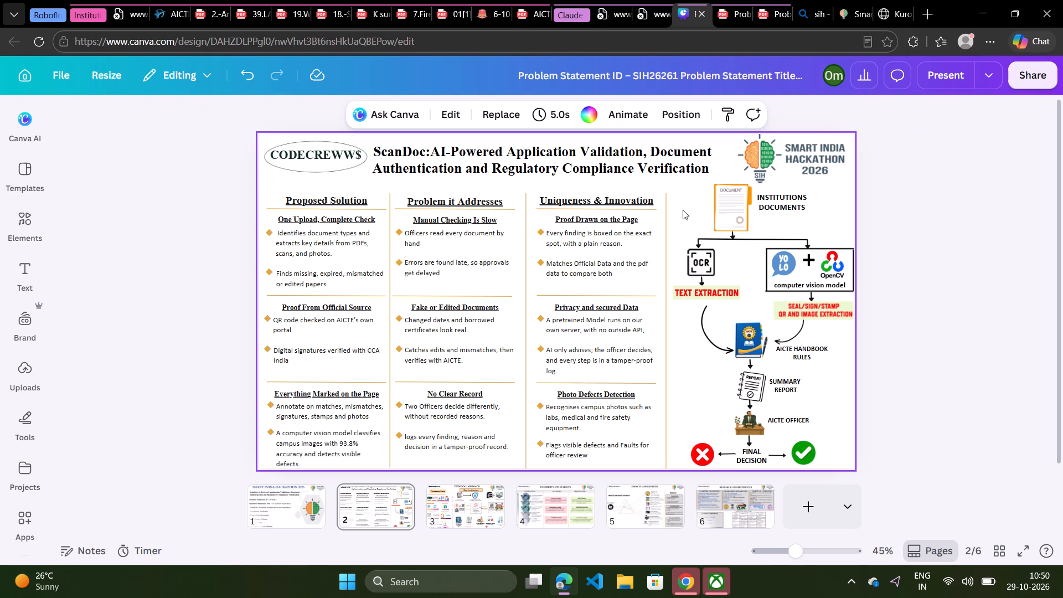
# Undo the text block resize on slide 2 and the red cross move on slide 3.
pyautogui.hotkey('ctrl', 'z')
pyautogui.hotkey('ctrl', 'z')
# Move the red cross icon on slide 3 slightly right along the dashed return line.
pyautogui.click(721, 528)
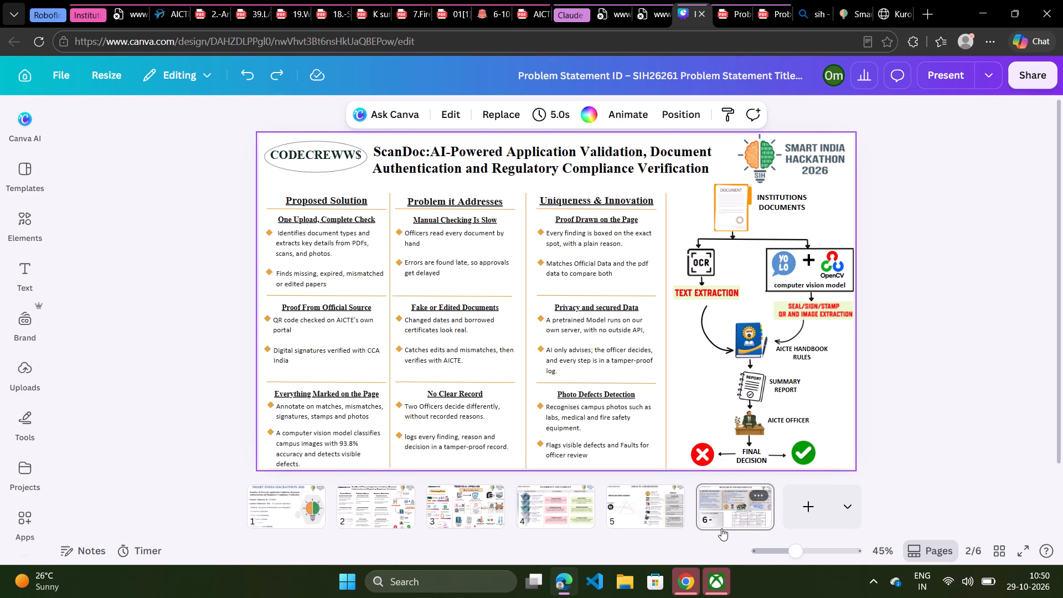
pyautogui.click(648, 512)
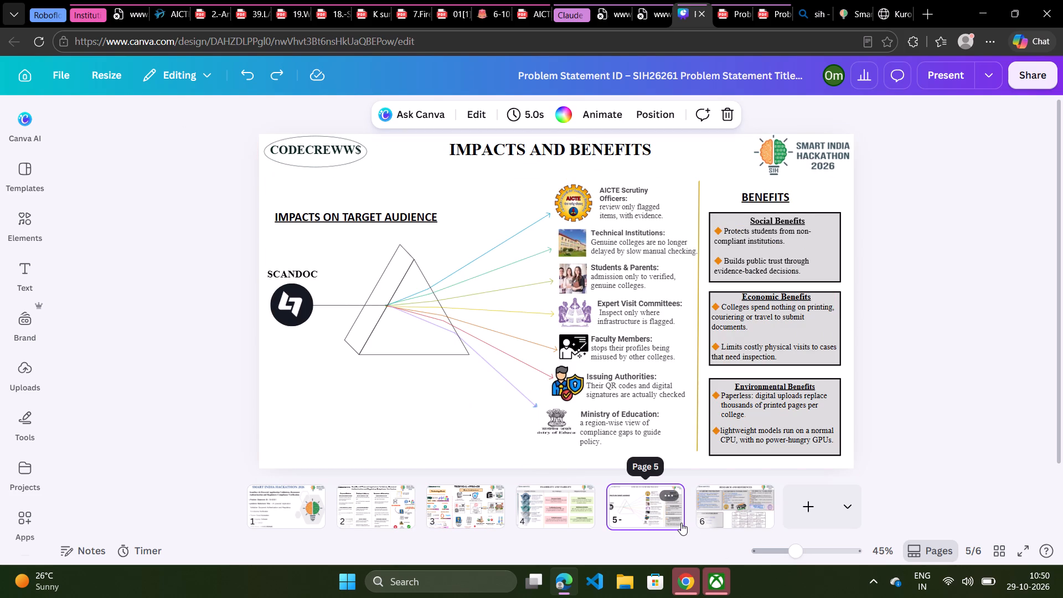
pyautogui.click(438, 499)
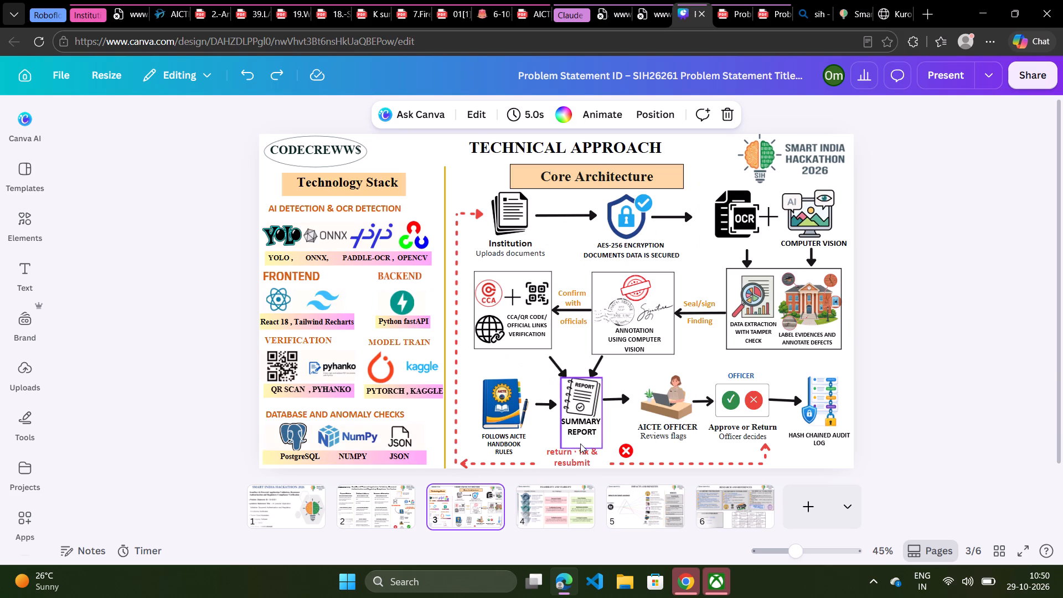
pyautogui.moveTo(621, 450); pyautogui.dragTo(648, 451)
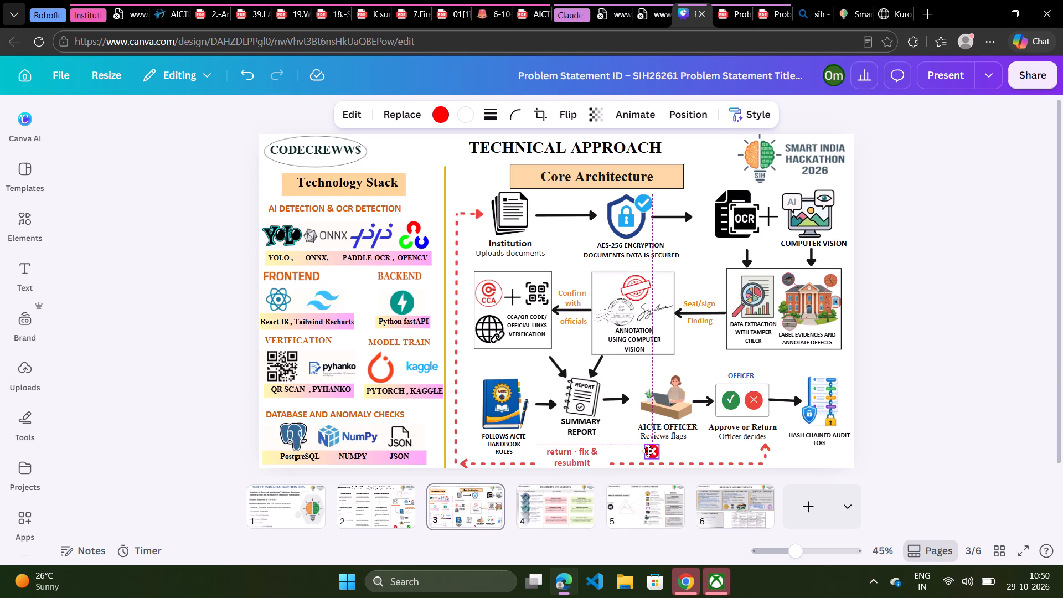
pyautogui.moveTo(648, 451); pyautogui.dragTo(627, 451)
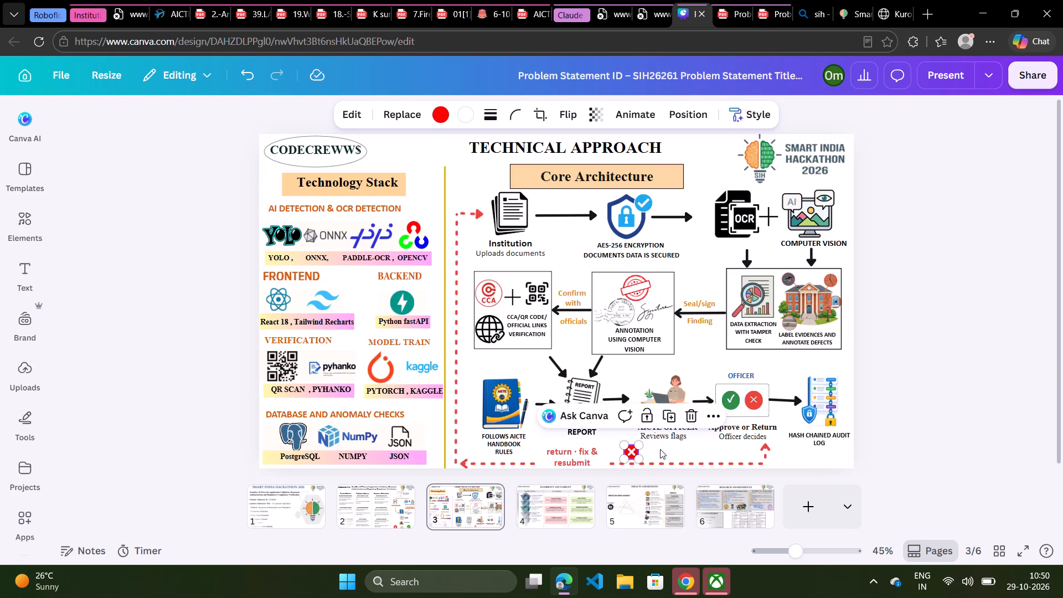
pyautogui.click(695, 452)
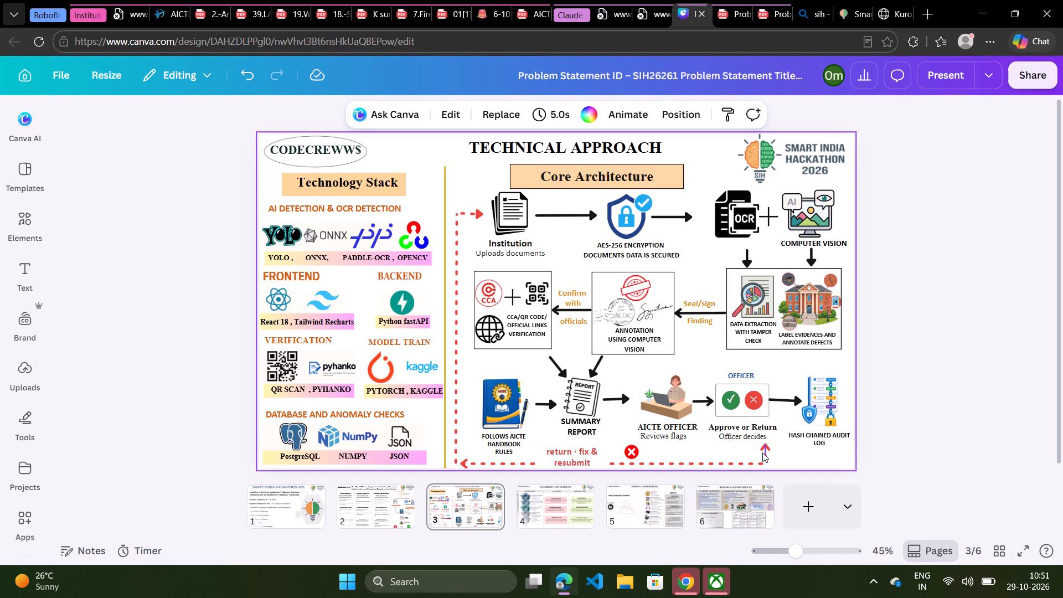
# Shift the short red upward arrow beneath the Officer decides label slightly left to meet the end of the dashed return line.
pyautogui.click(780, 452)
pyautogui.moveTo(767, 451); pyautogui.dragTo(762, 452)
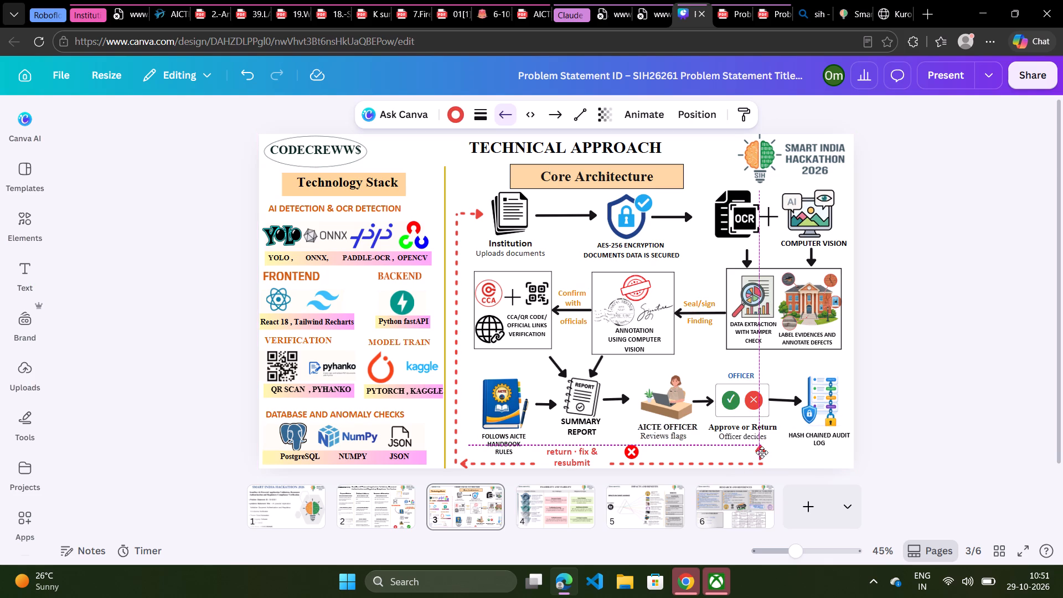
pyautogui.moveTo(762, 452); pyautogui.dragTo(762, 453)
pyautogui.click(777, 455)
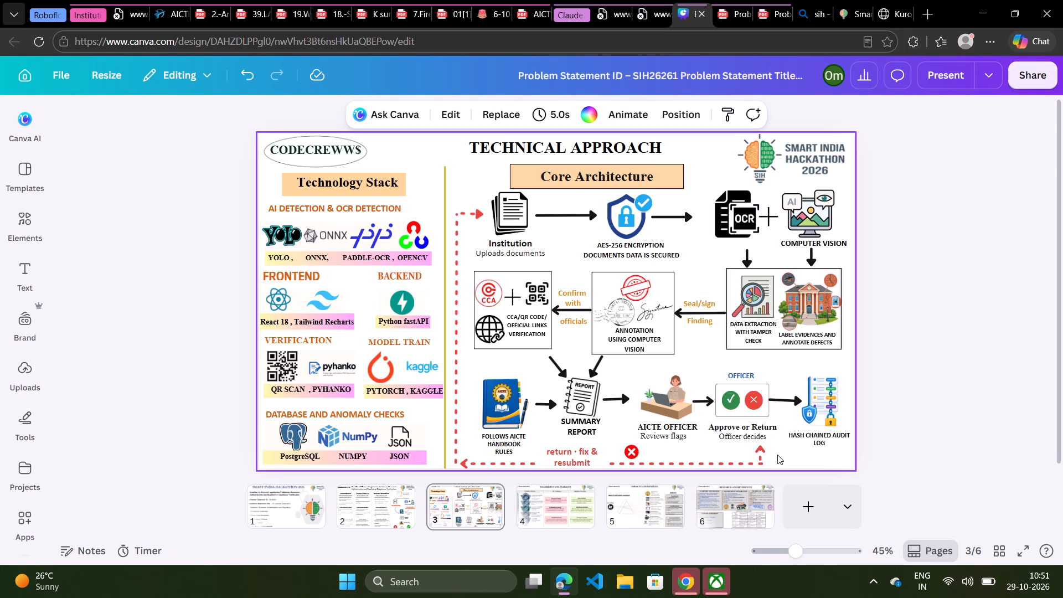
pyautogui.click(364, 512)
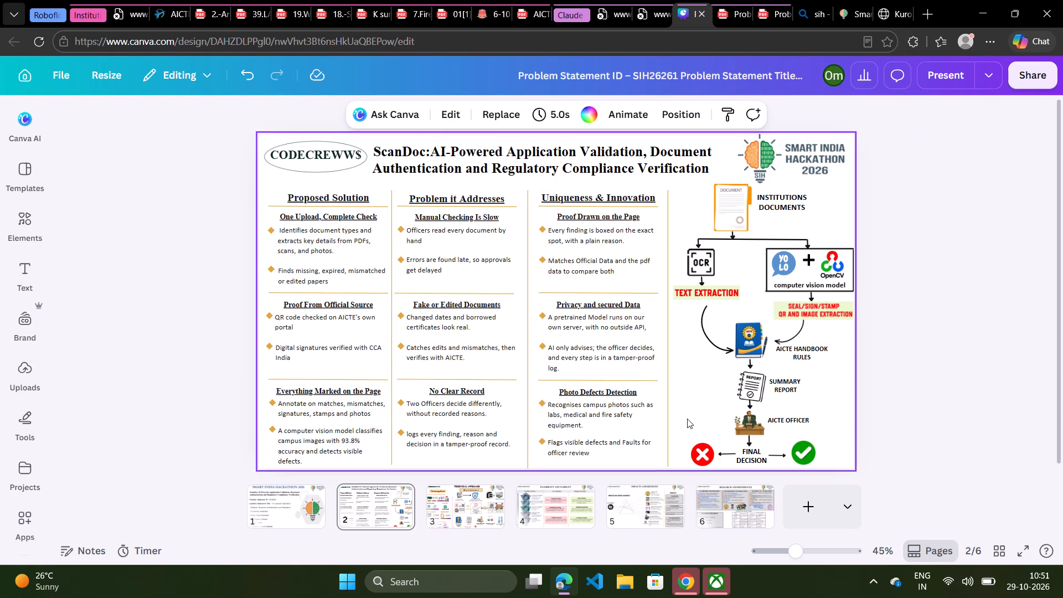
# Check the literature survey table and deliverables on slide 6, and the problem statement and team details on slide 1.
pyautogui.click(750, 520)
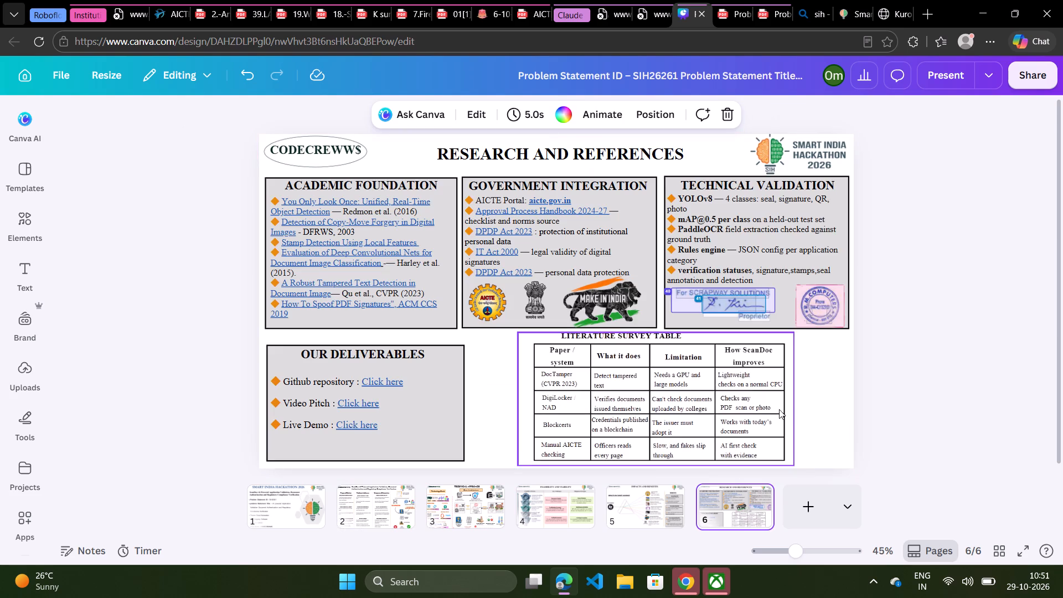
pyautogui.scroll(-1, 757, 400)
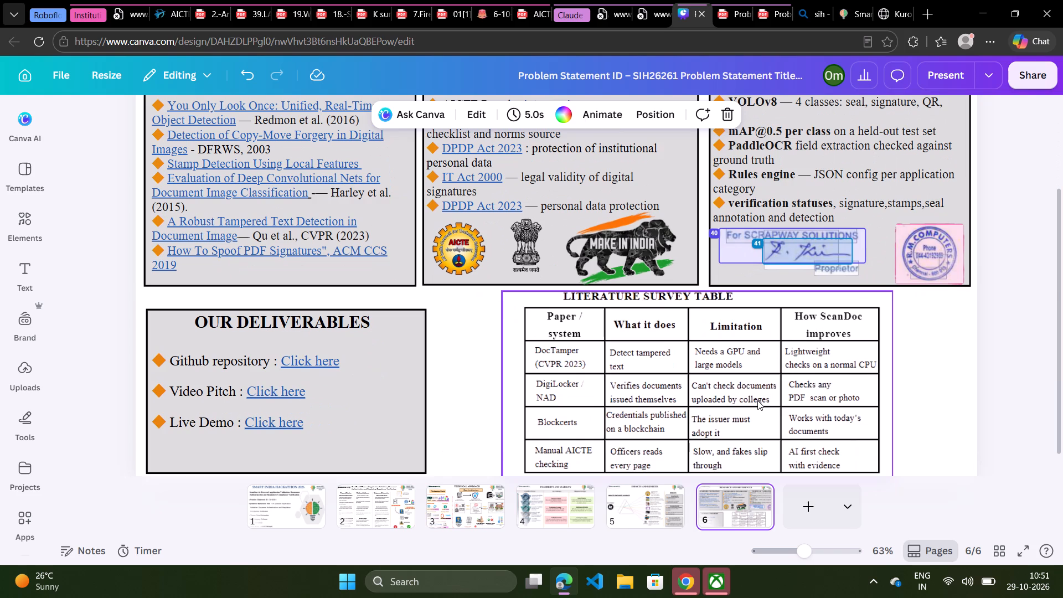
pyautogui.press('Up')
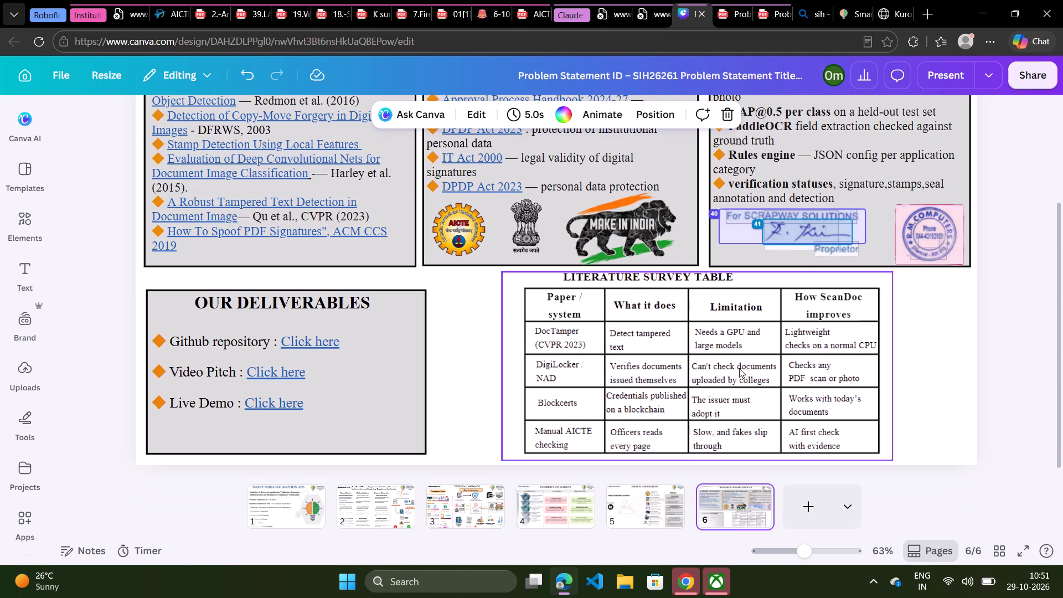
pyautogui.click(317, 496)
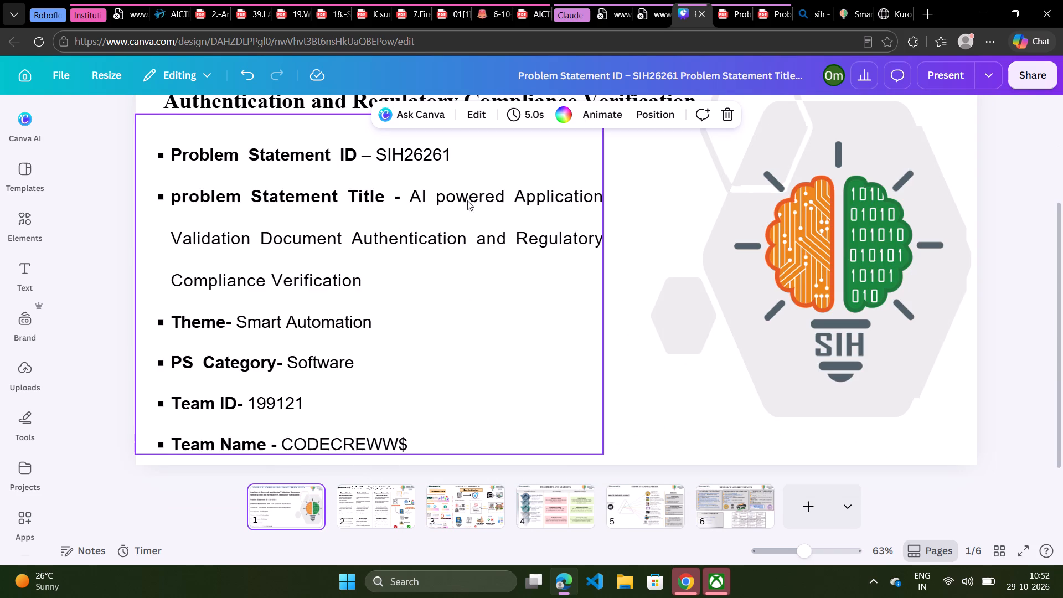
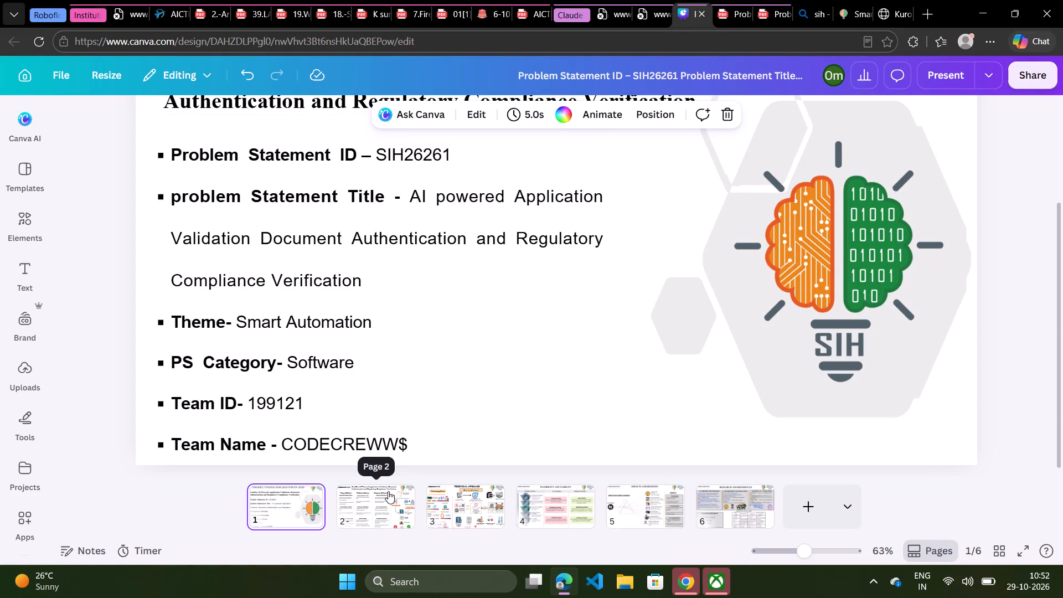
pyautogui.click(388, 491)
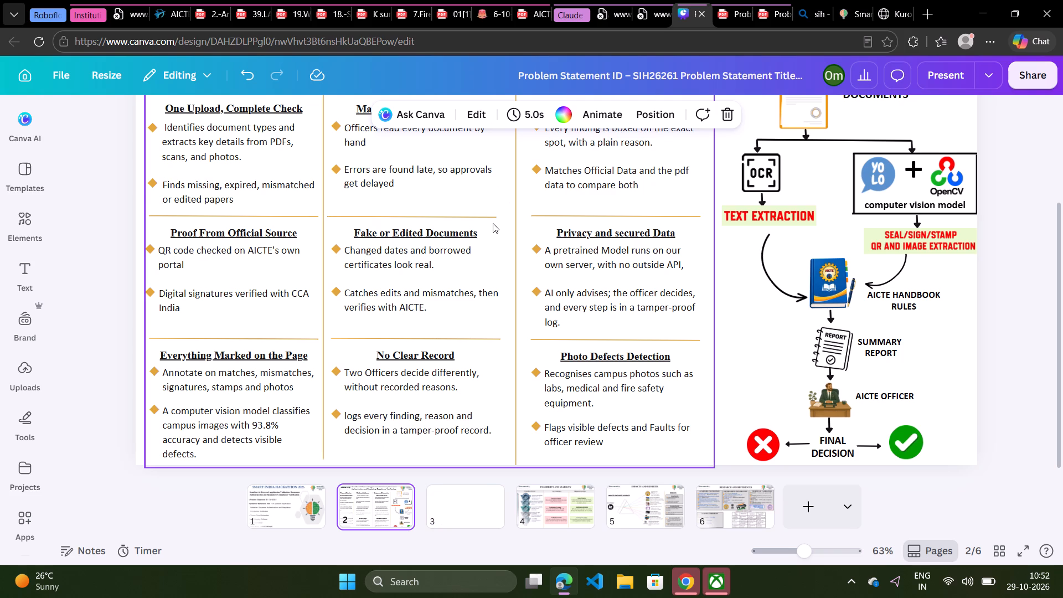
pyautogui.scroll(1, 493, 223)
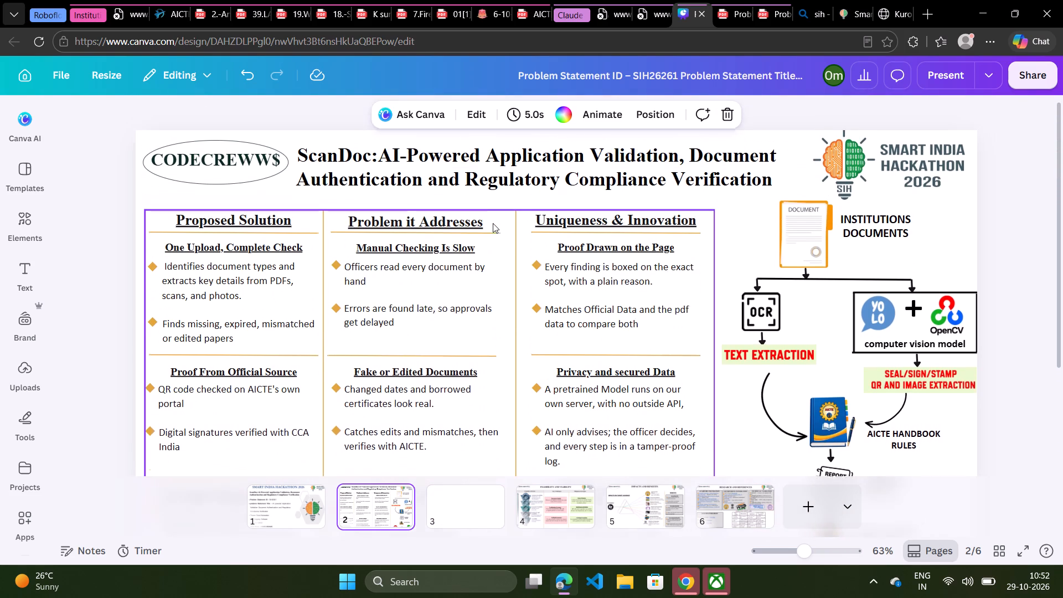
pyautogui.scroll(1, 493, 223)
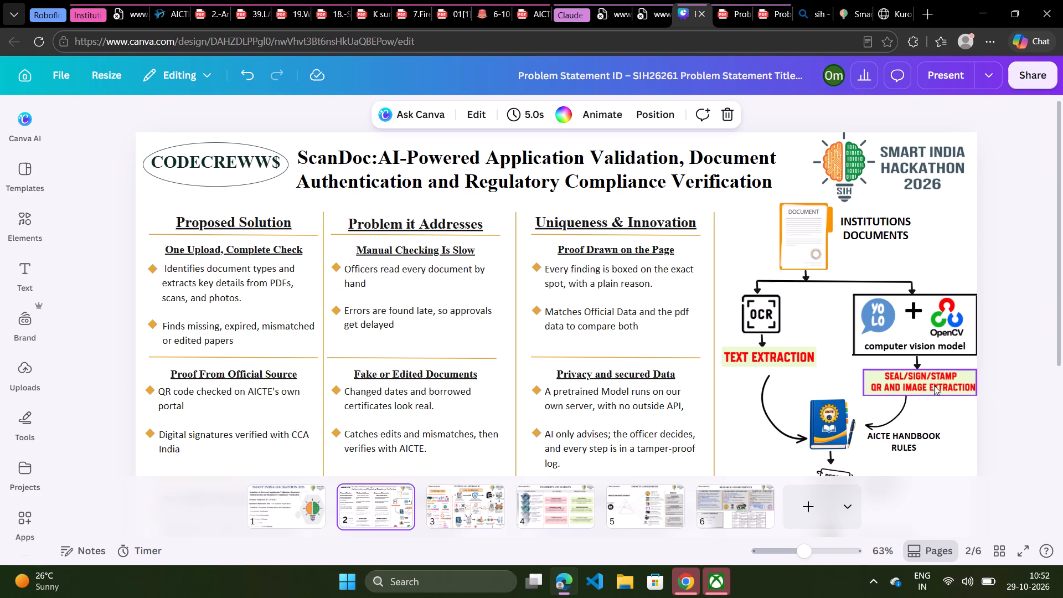
pyautogui.scroll(-3, 873, 378)
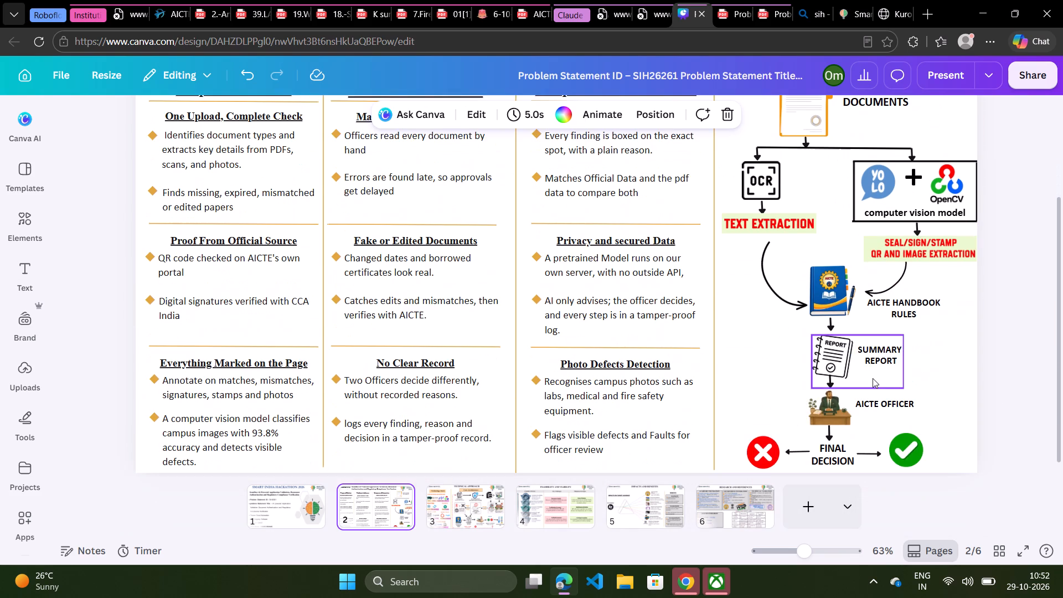
pyautogui.scroll(-1, 873, 378)
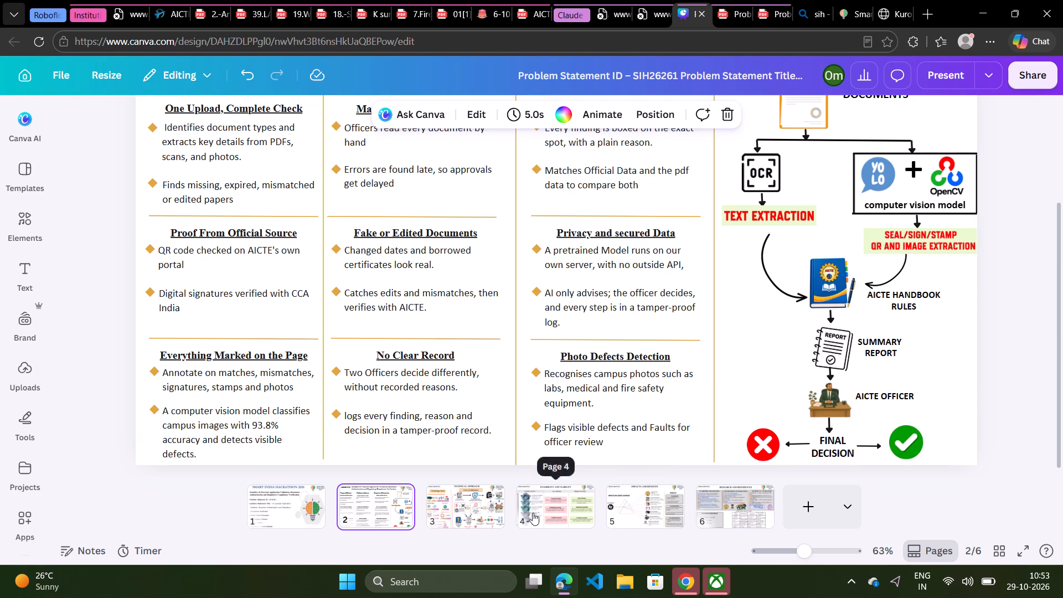
pyautogui.click(468, 514)
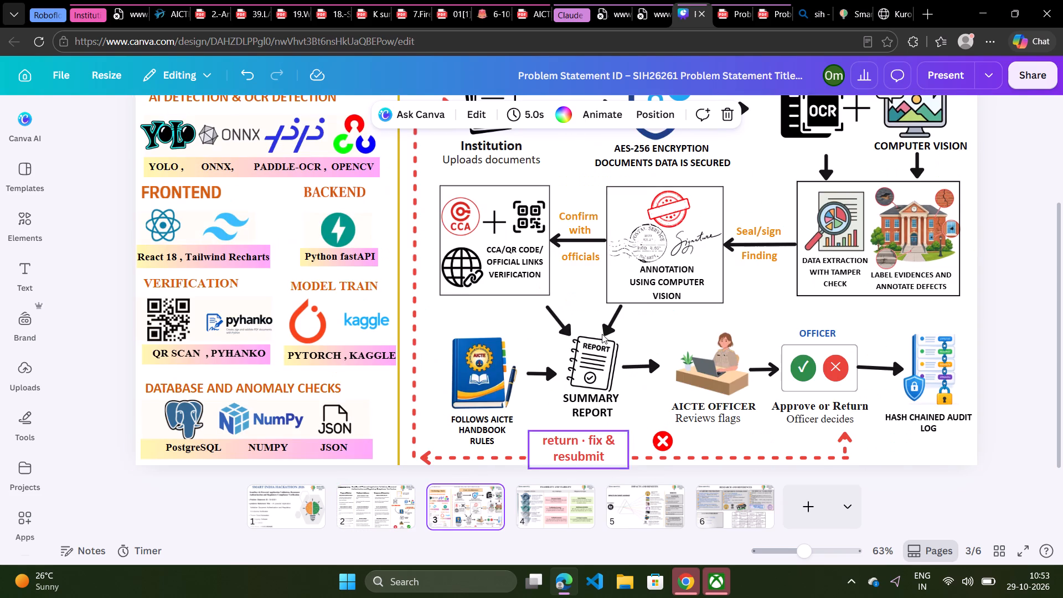
pyautogui.scroll(3, 643, 327)
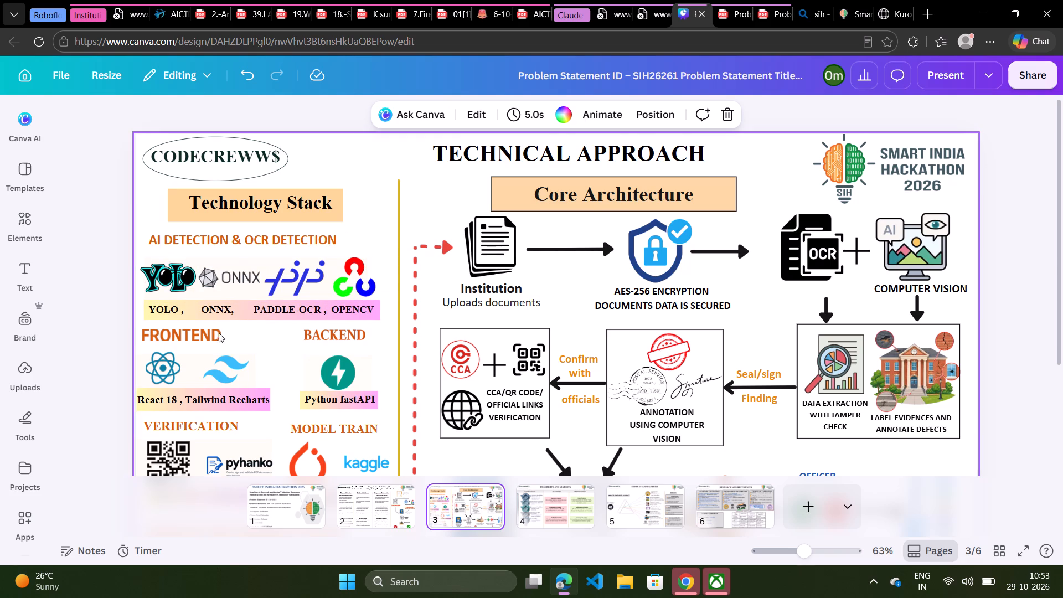
pyautogui.scroll(-2, 220, 381)
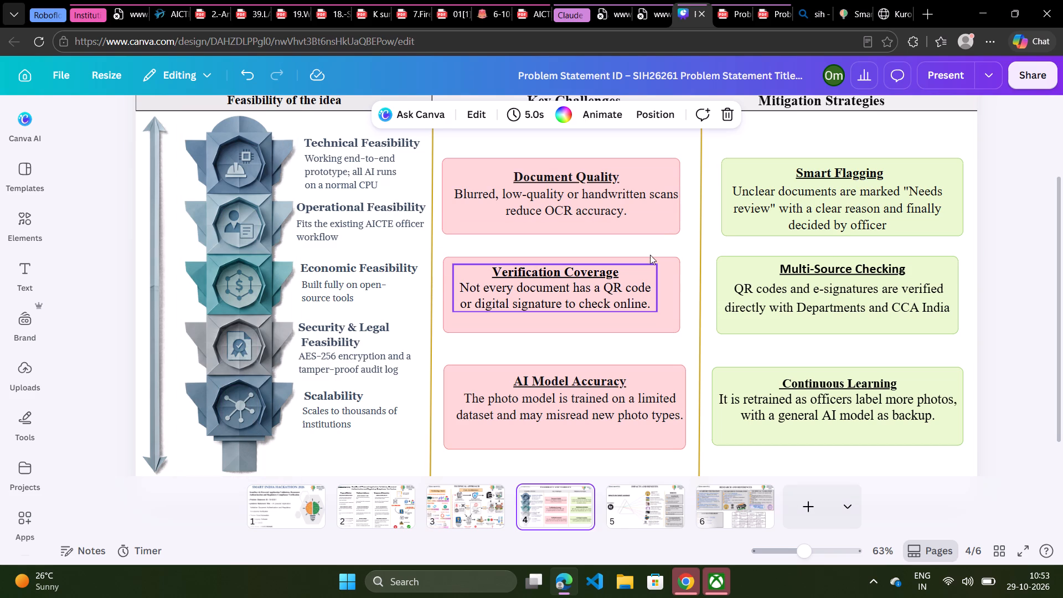
pyautogui.scroll(-3, 556, 172)
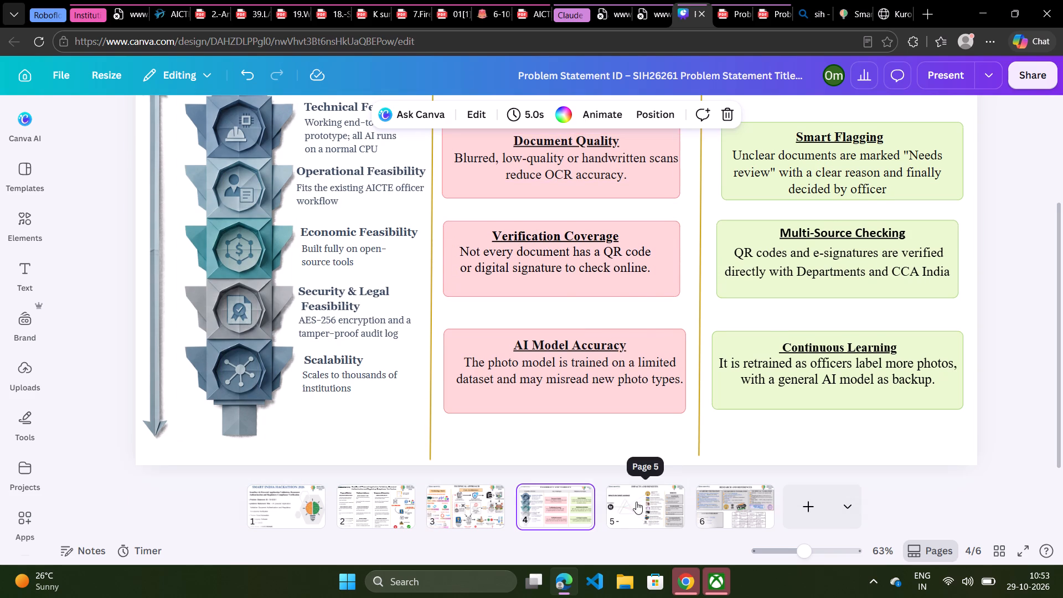
pyautogui.click(636, 502)
pyautogui.scroll(3, 391, 276)
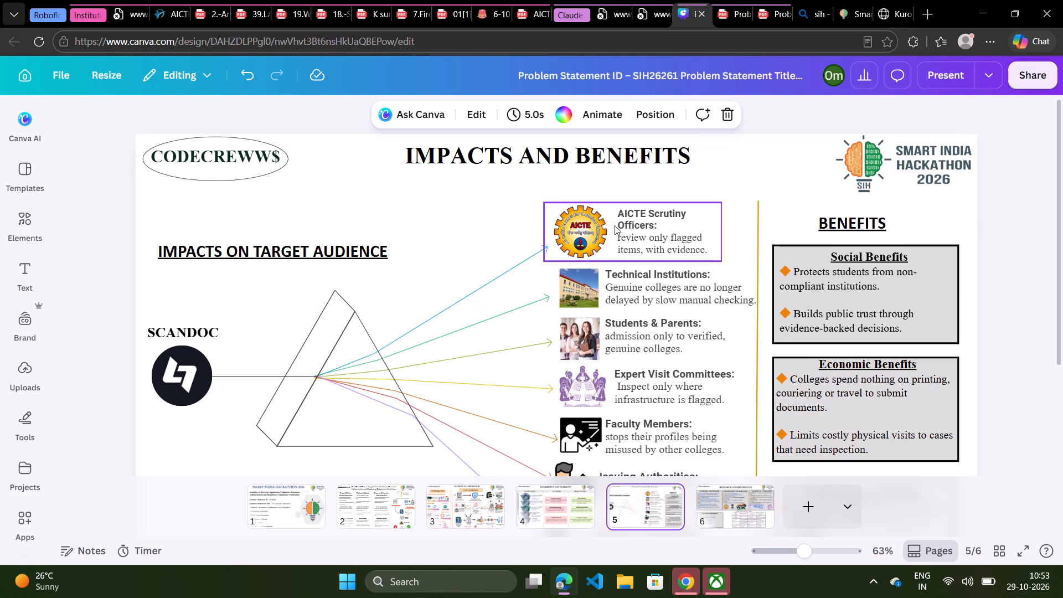
pyautogui.scroll(-3, 599, 314)
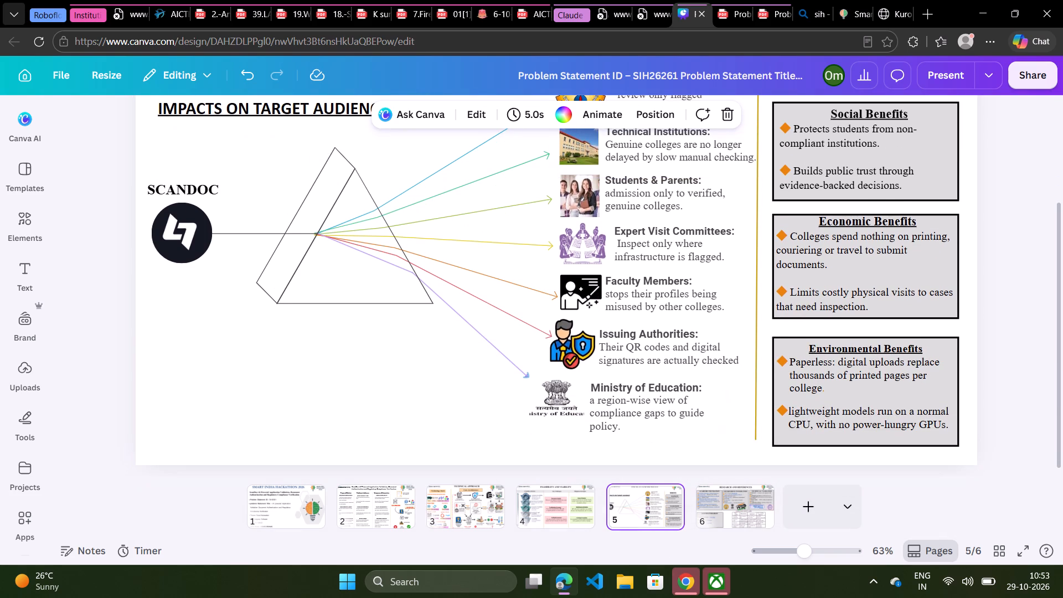
pyautogui.scroll(2, 648, 380)
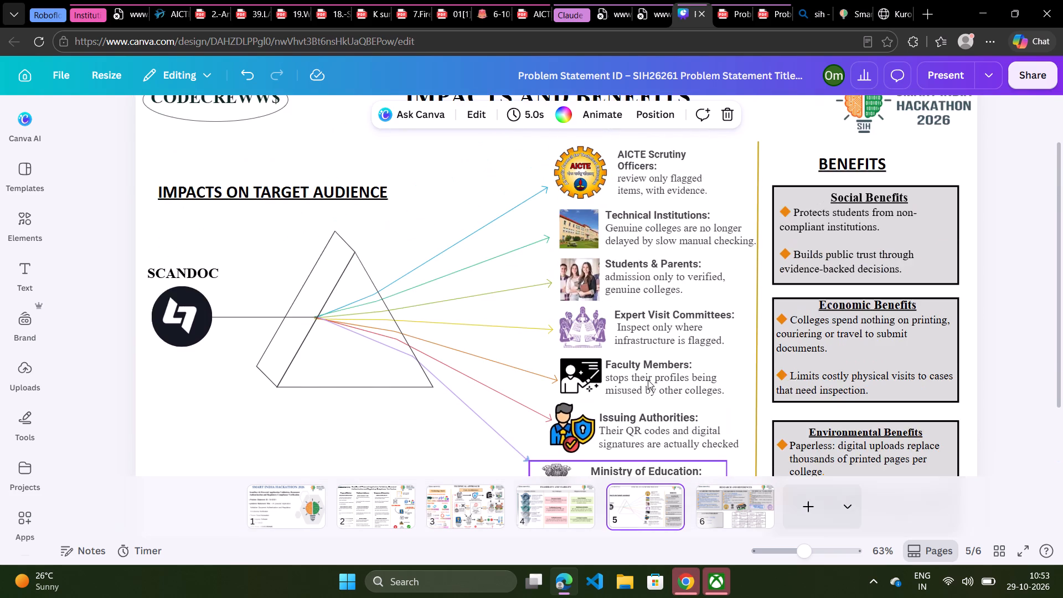
pyautogui.scroll(-2, 648, 380)
# Check the link targets of the Academic Foundation references on slide 6, from You Only Look Once to How To Spoof PDF Signatures.
pyautogui.click(722, 512)
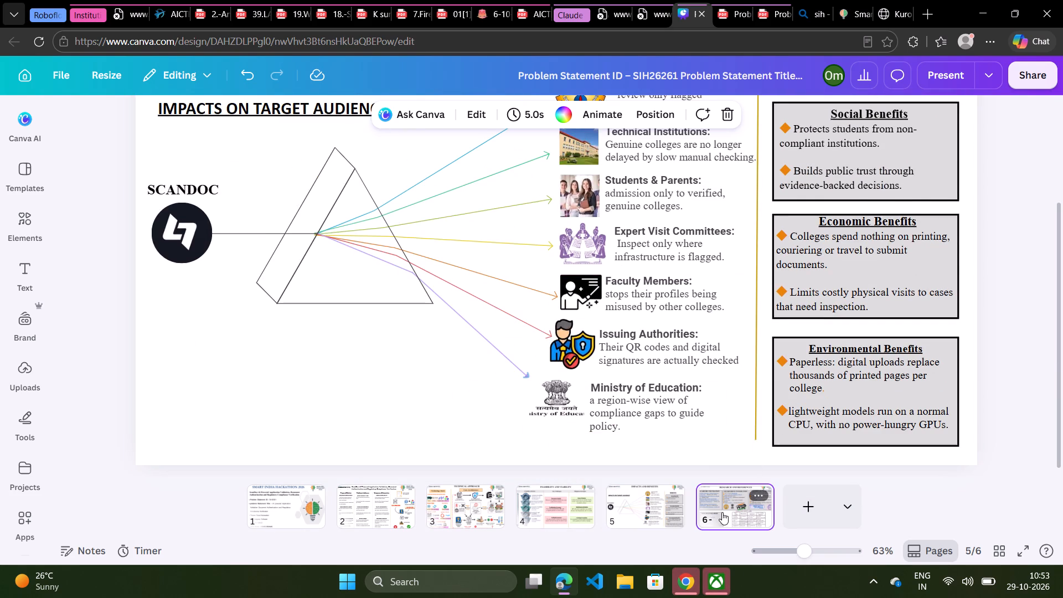
pyautogui.scroll(2, 601, 394)
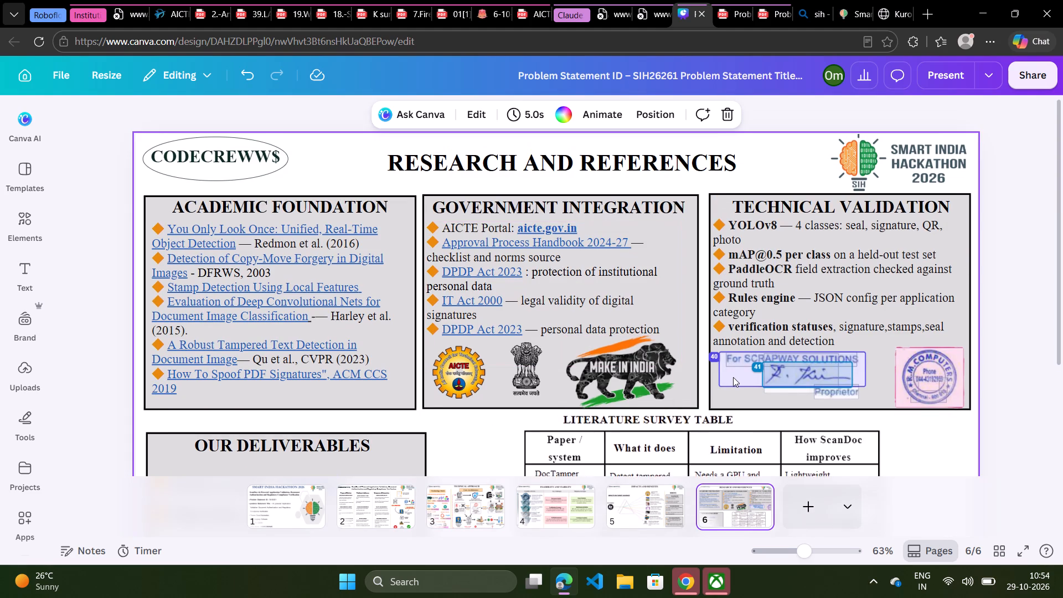
pyautogui.click(293, 231)
pyautogui.click(293, 231)
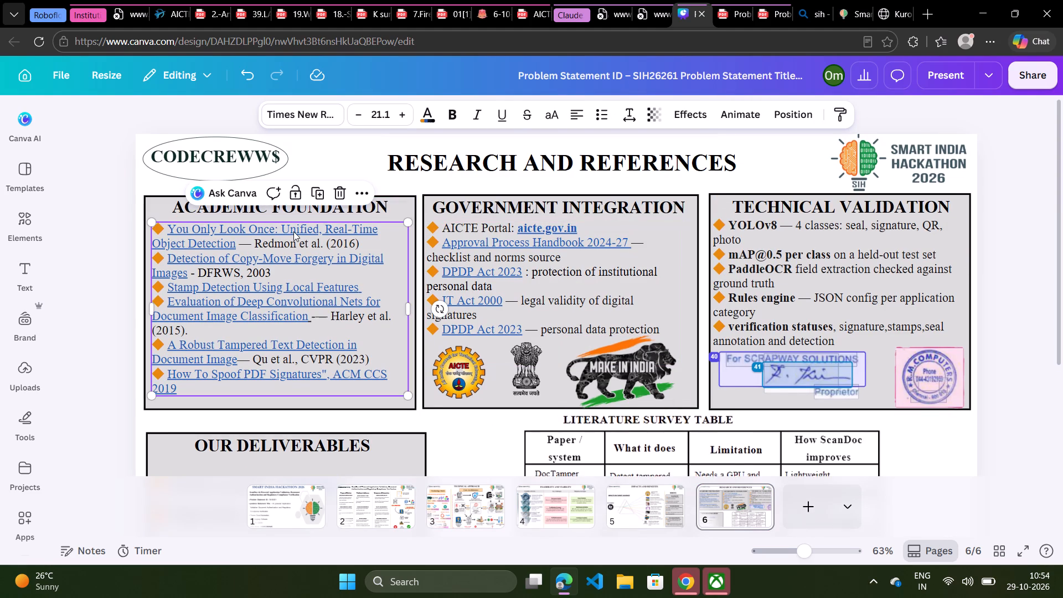
pyautogui.click(293, 231)
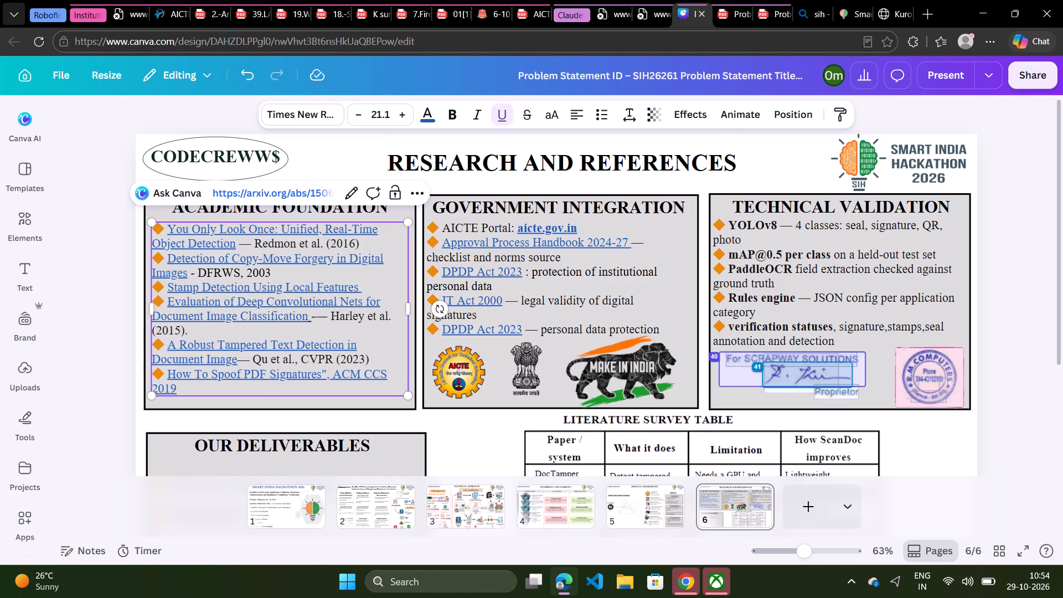
pyautogui.click(303, 260)
pyautogui.click(302, 289)
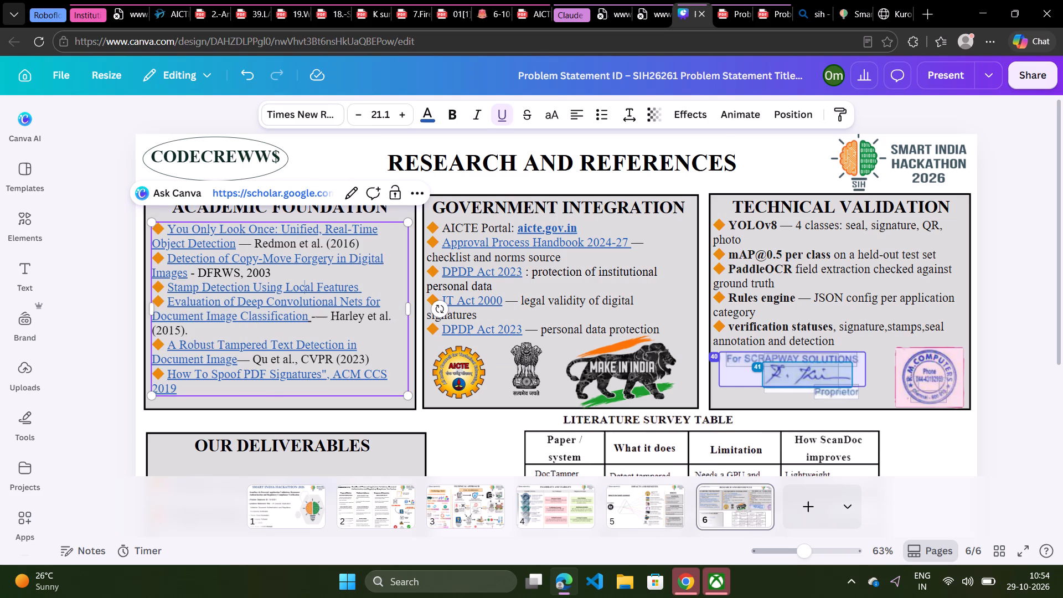
pyautogui.click(301, 305)
pyautogui.click(294, 313)
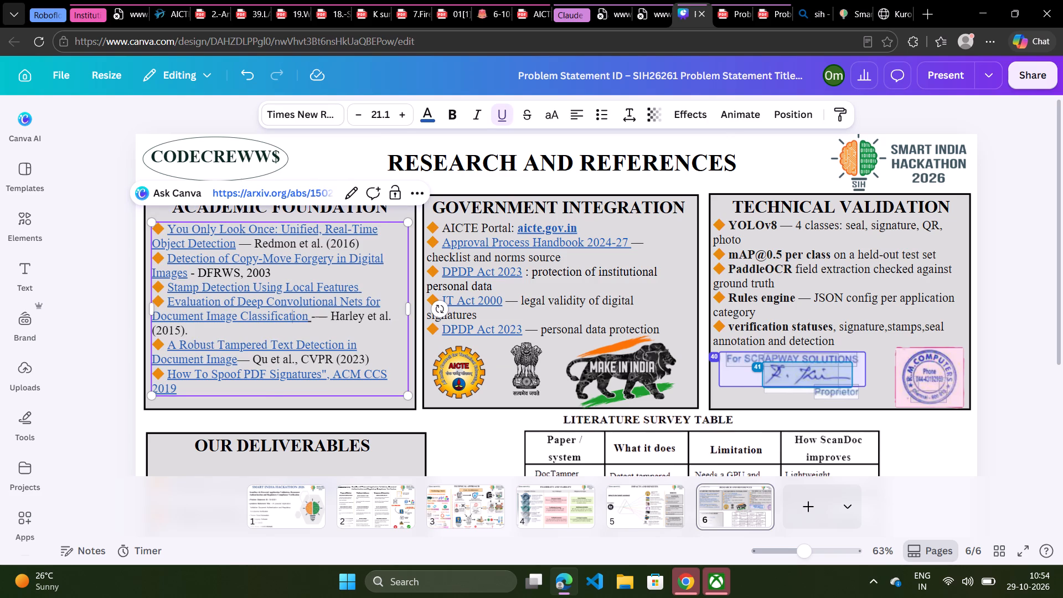
pyautogui.click(288, 346)
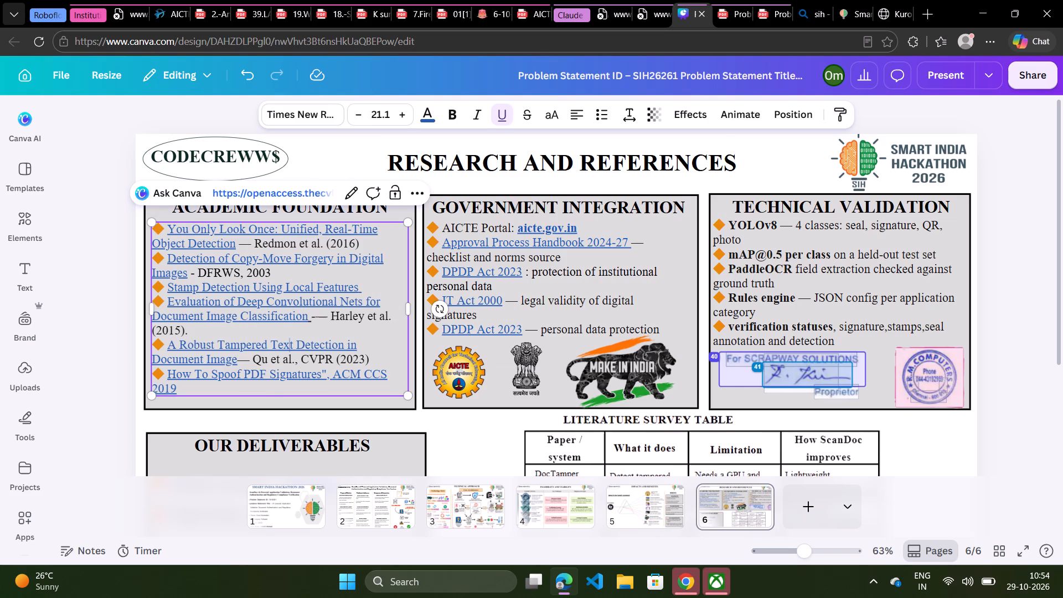
pyautogui.click(288, 375)
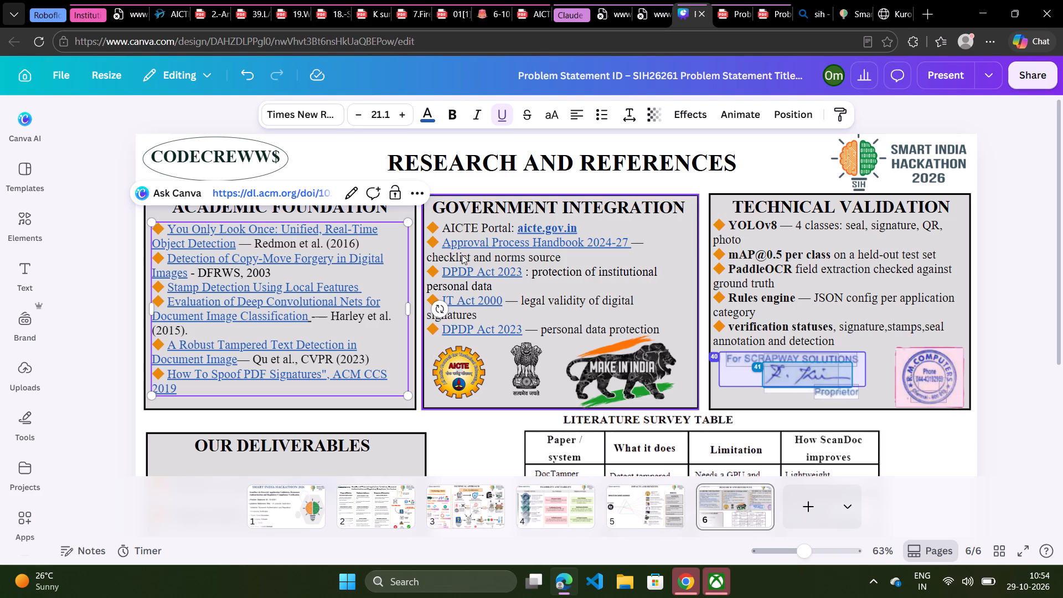
# Inspect the Government Integration text on slide 6 and check the Github repository, Video Pitch and Live Demo links under Our Deliverables.
pyautogui.click(553, 225)
pyautogui.click(553, 225)
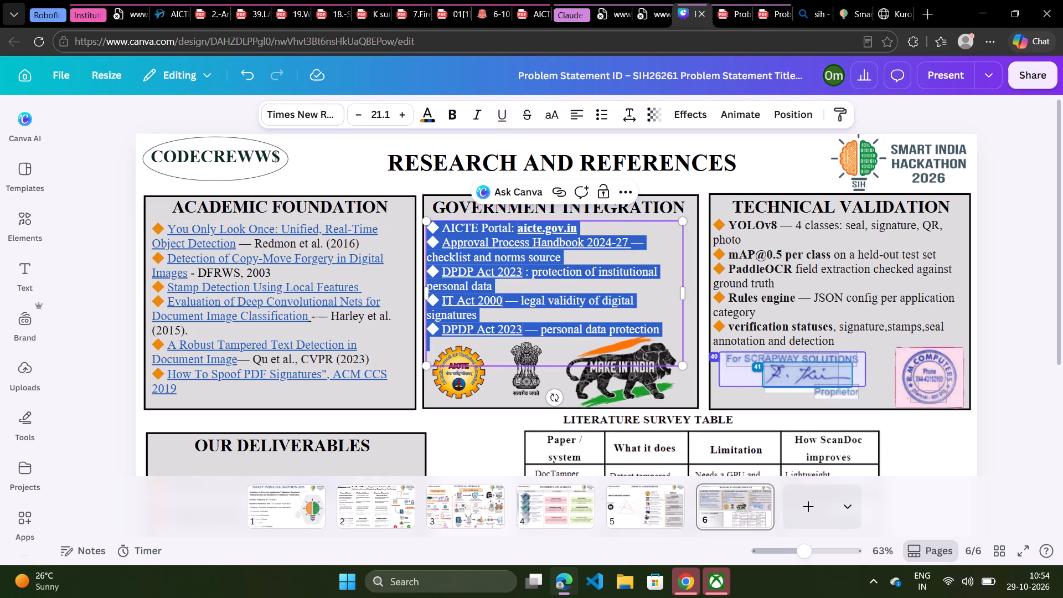
pyautogui.scroll(-2, 527, 308)
pyautogui.click(477, 356)
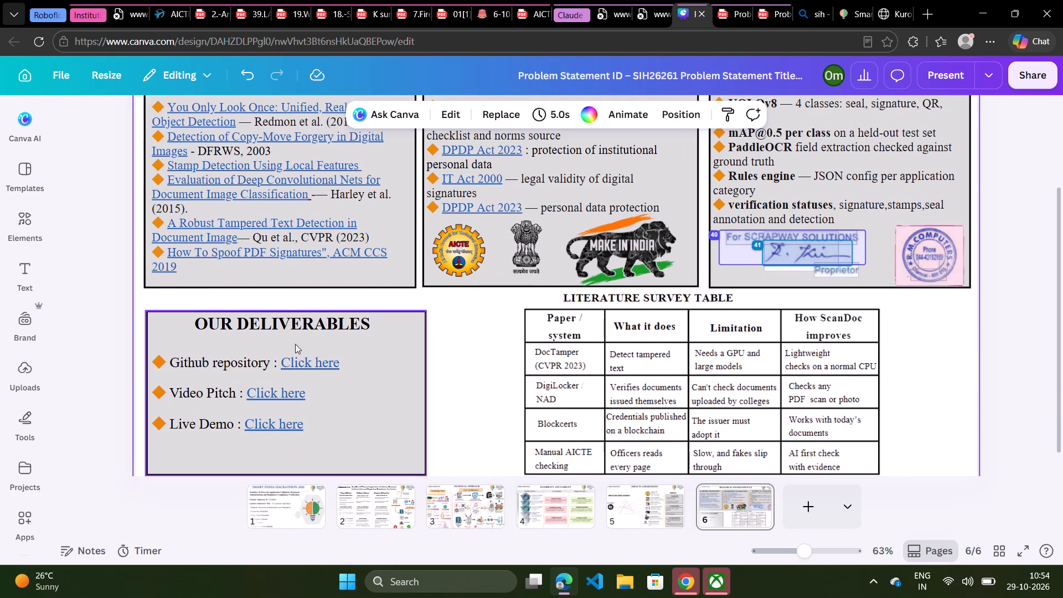
pyautogui.click(290, 364)
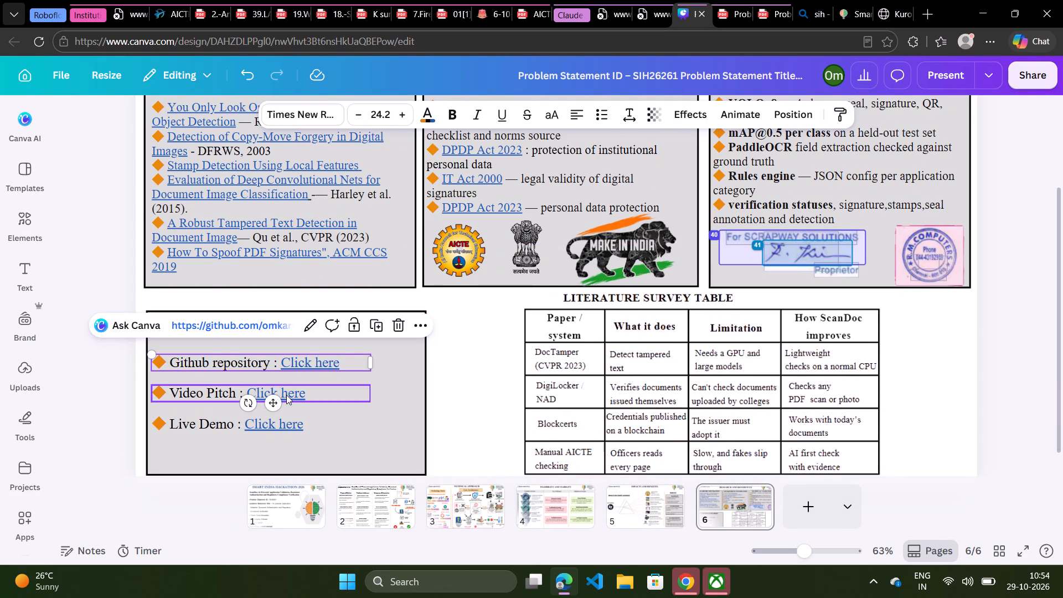
pyautogui.click(286, 395)
pyautogui.click(292, 417)
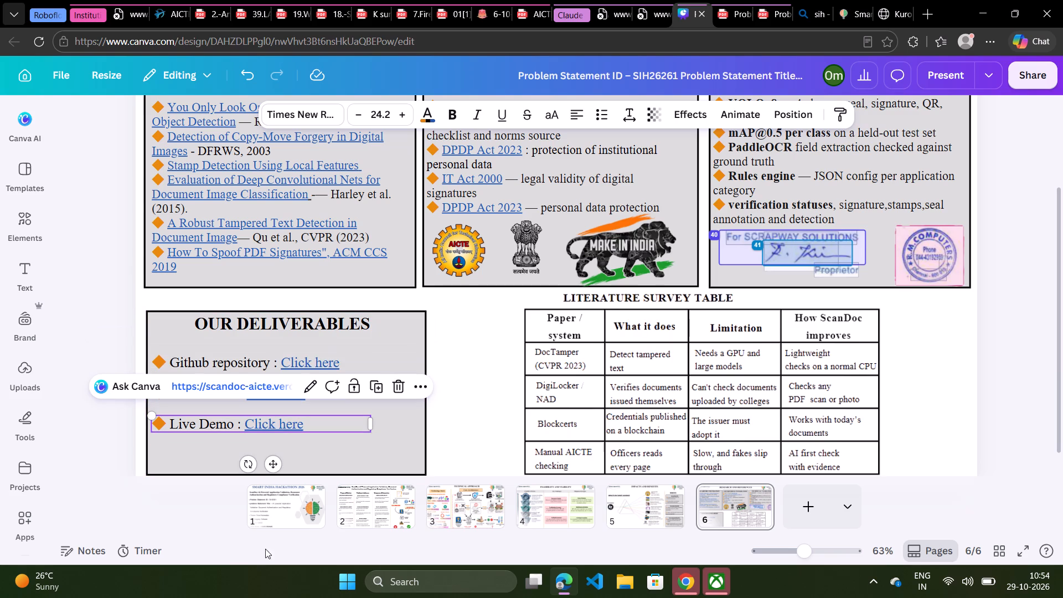
# Return to slide 1 and show the available presentation modes.
pyautogui.click(283, 506)
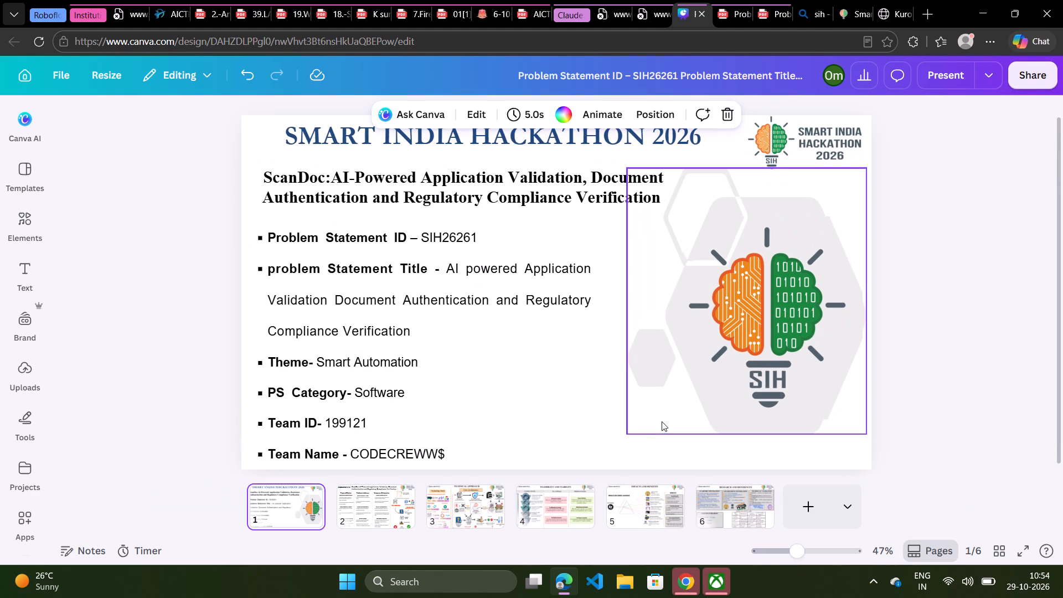
pyautogui.click(994, 71)
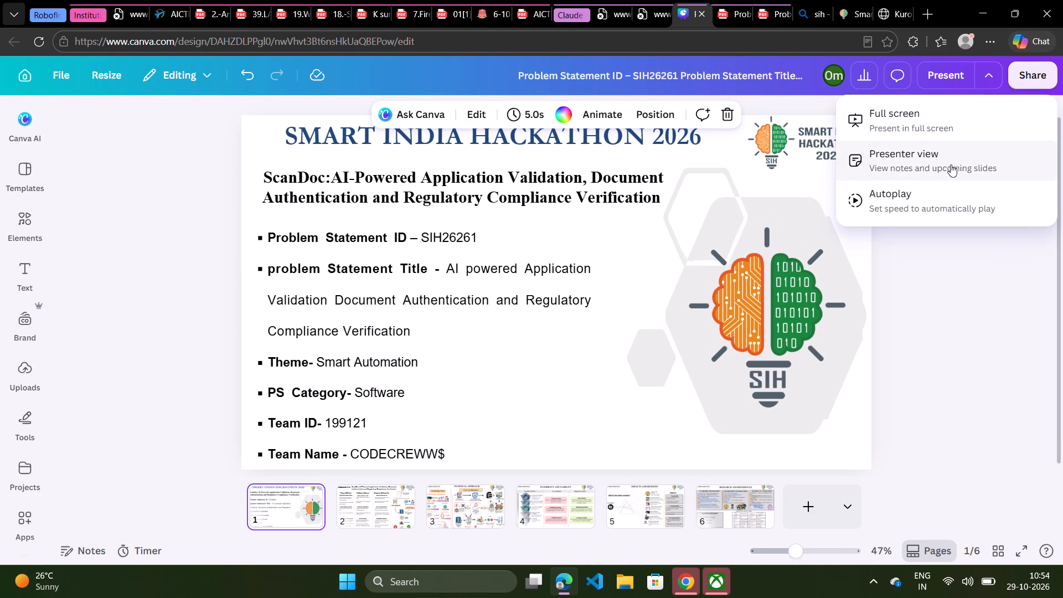
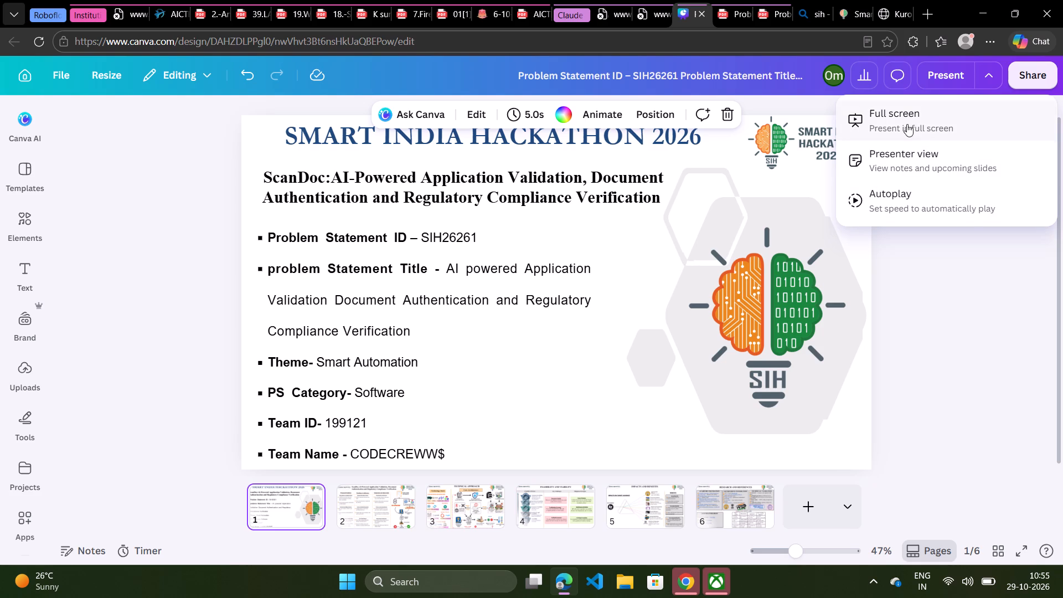
# Dismiss the presentation modes and download all pages of the deck as a Microsoft PowerPoint file.
pyautogui.click(929, 298)
pyautogui.click(1034, 66)
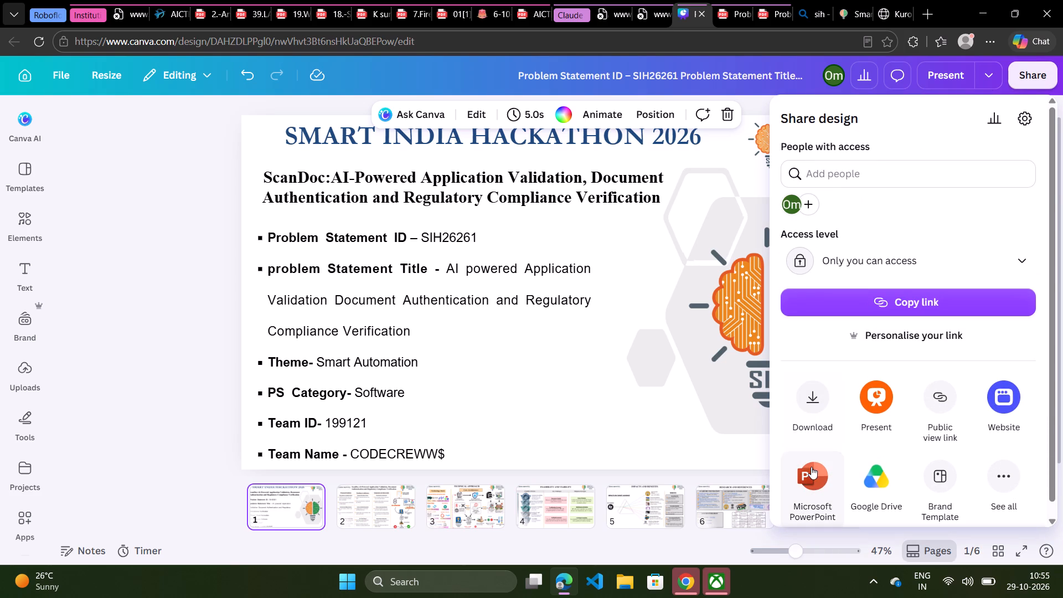
pyautogui.click(811, 473)
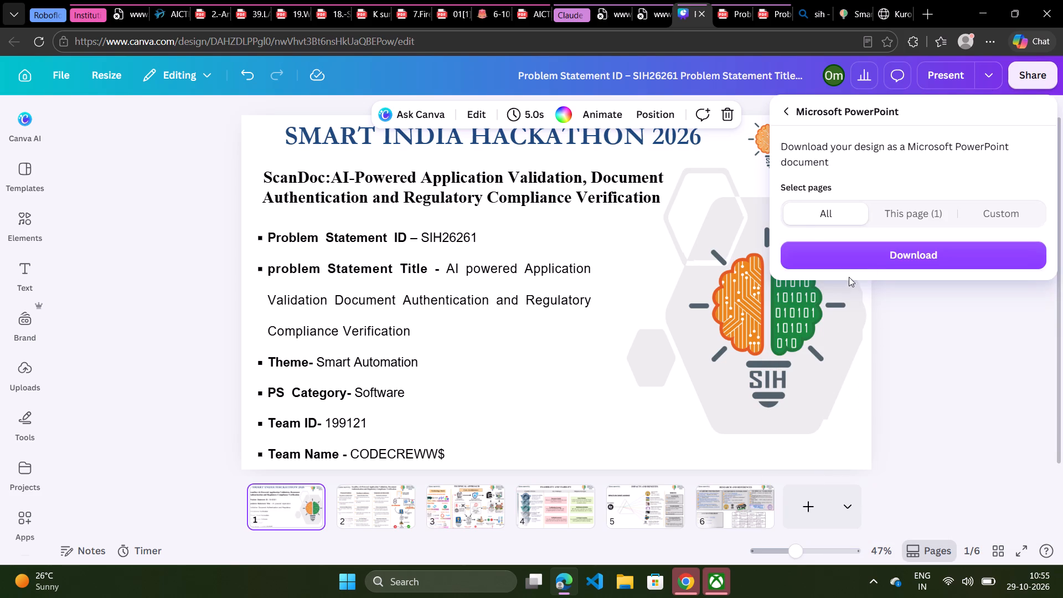
pyautogui.click(882, 258)
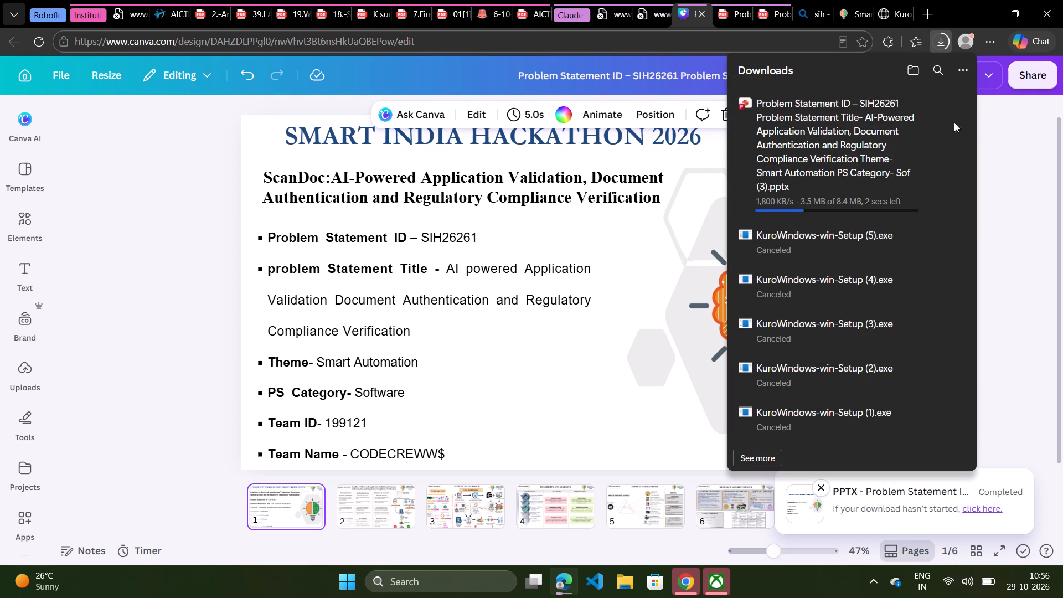
pyautogui.click(865, 70)
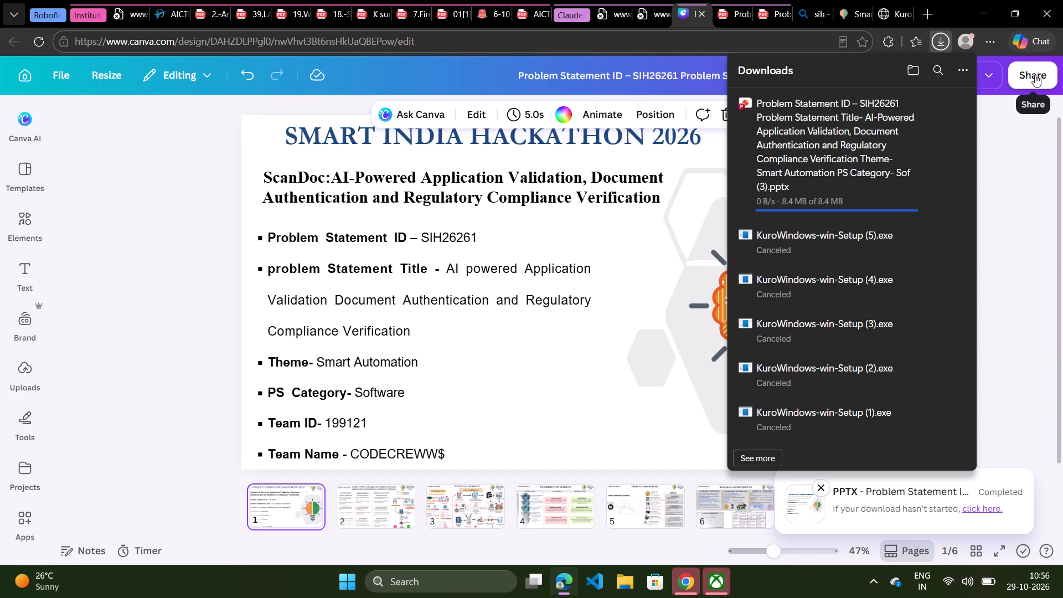
# Download all pages of the deck as a PDF with the Digital preset.
pyautogui.click(1035, 75)
pyautogui.click(803, 382)
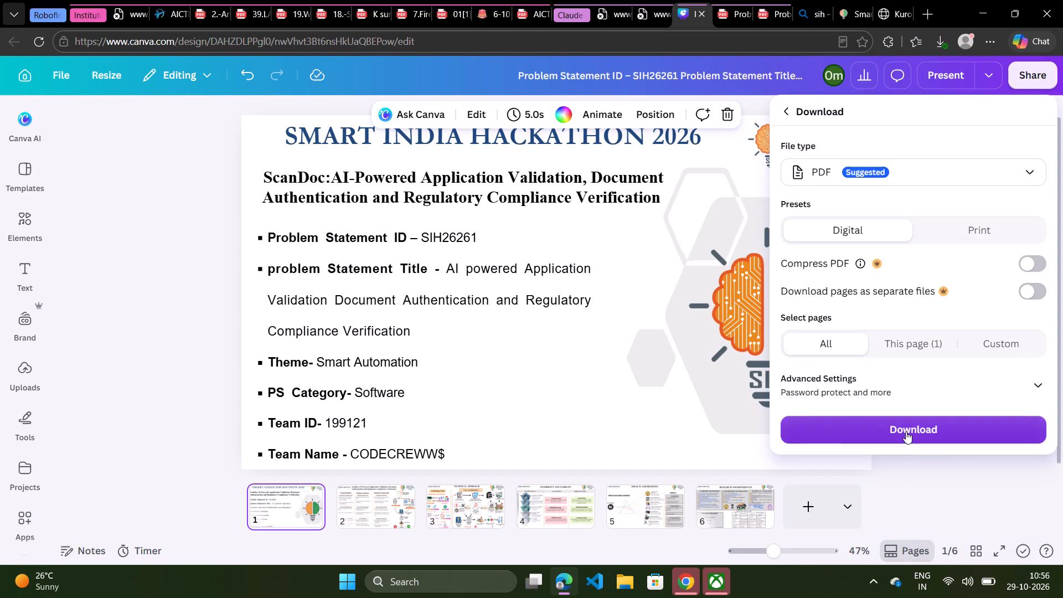
pyautogui.click(906, 431)
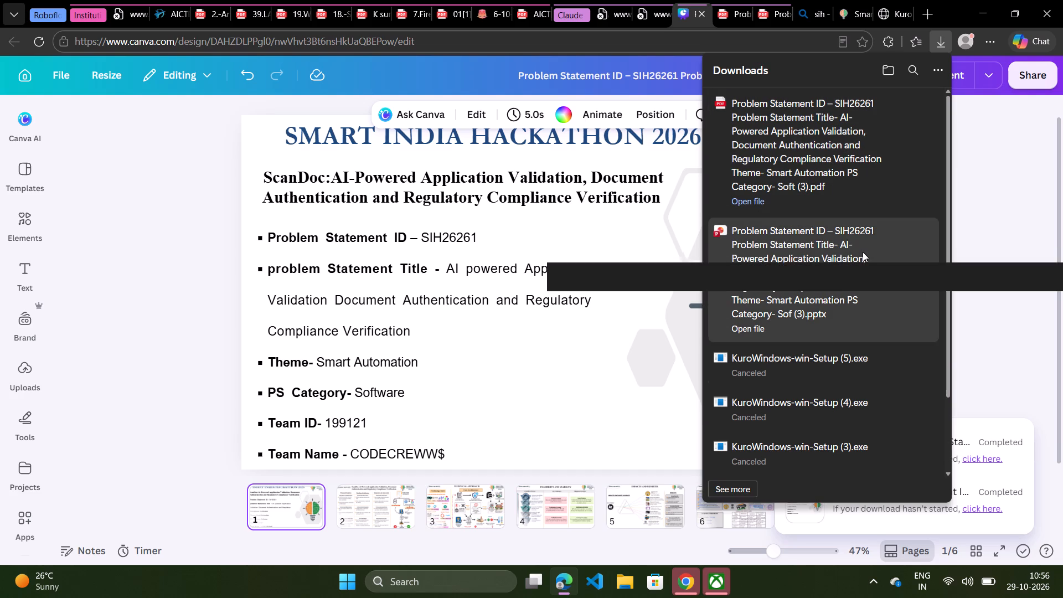
# Open the newly downloaded PDF from the Downloads folder and review its pages through to Research and References on page 6.
pyautogui.click(897, 283)
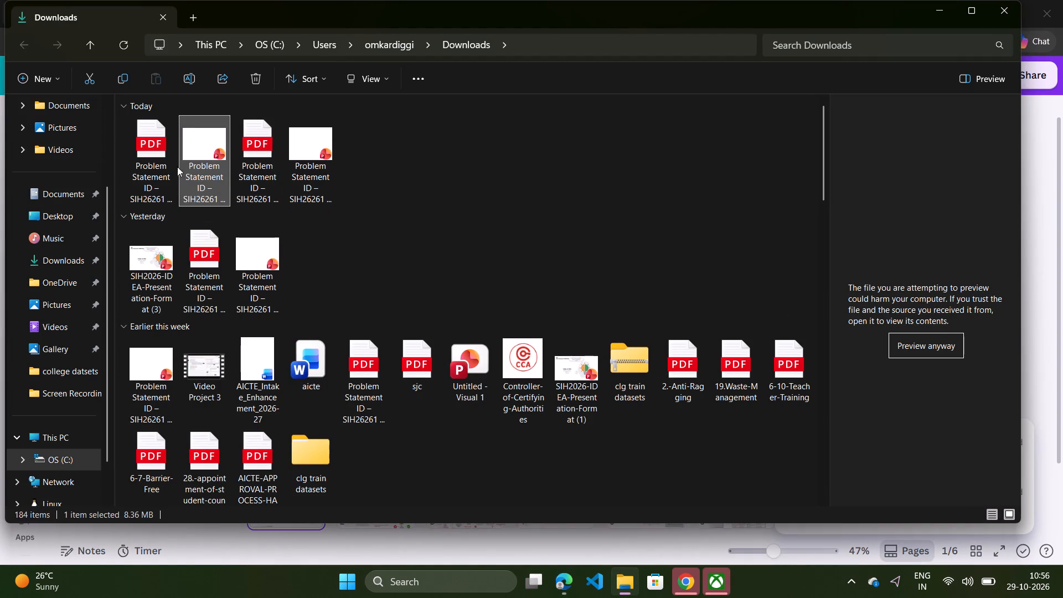
pyautogui.doubleClick(157, 157)
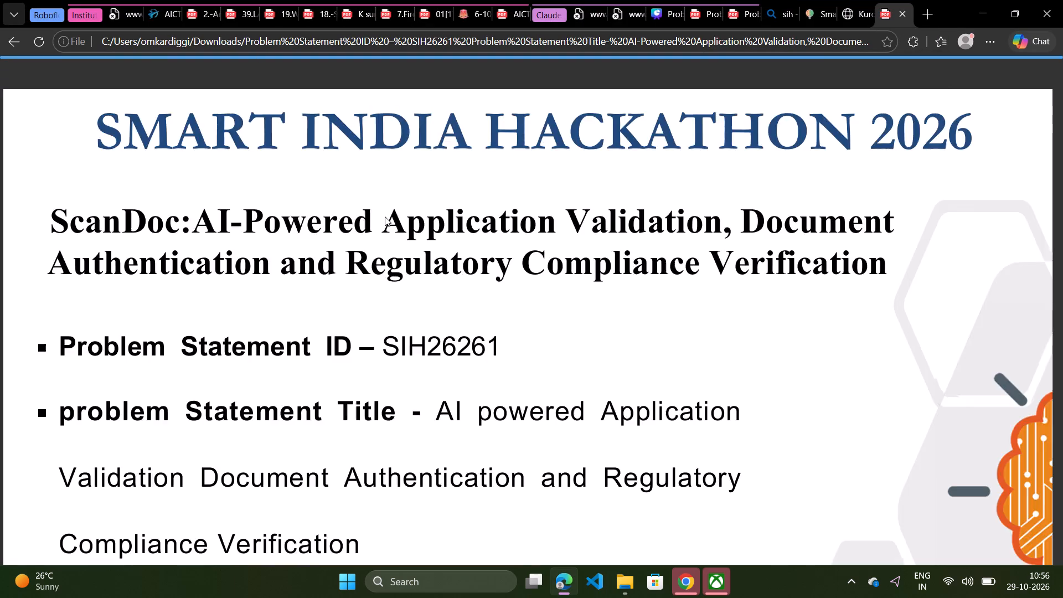
pyautogui.scroll(2, 385, 216)
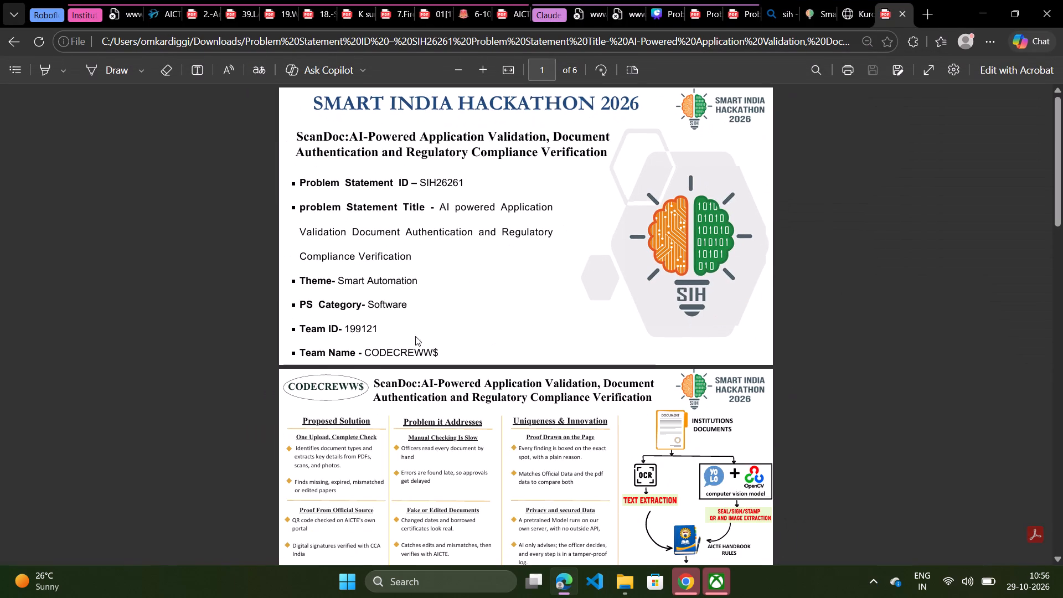
pyautogui.scroll(-3, 446, 357)
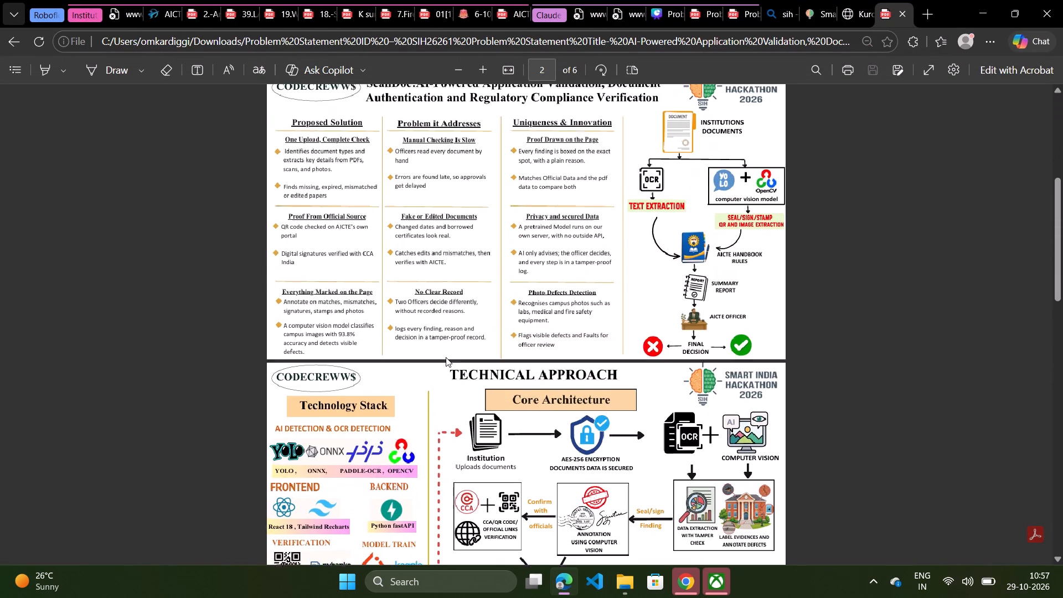
pyautogui.scroll(1, 446, 357)
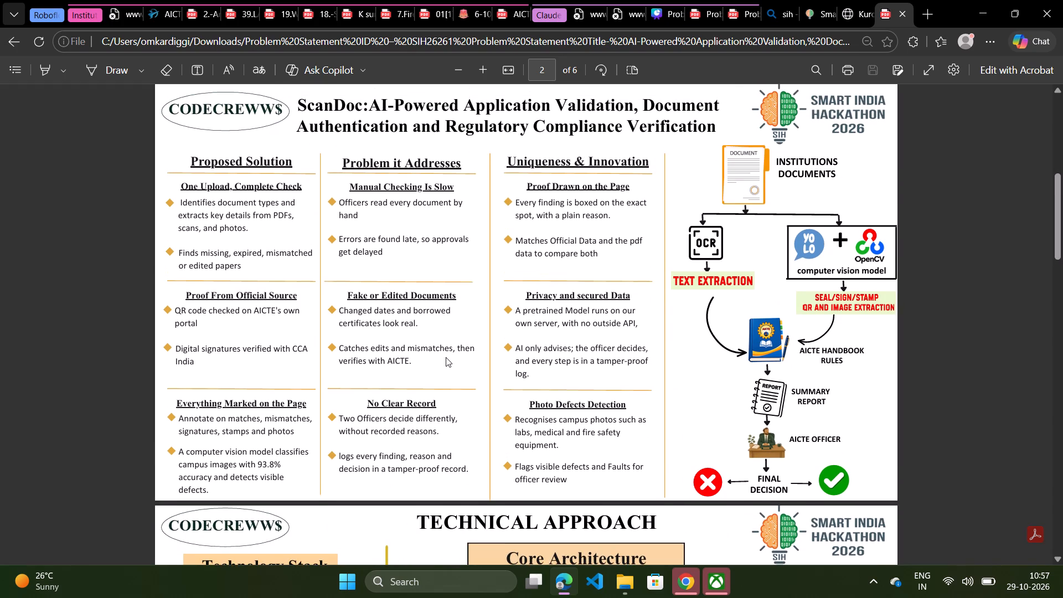
pyautogui.scroll(-4, 505, 396)
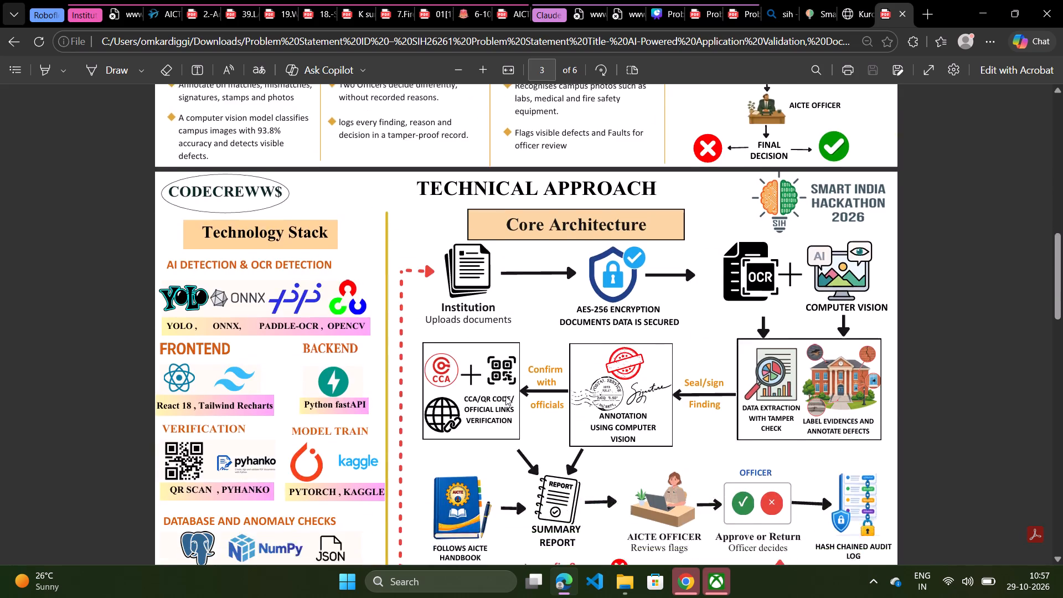
pyautogui.scroll(-8, 505, 396)
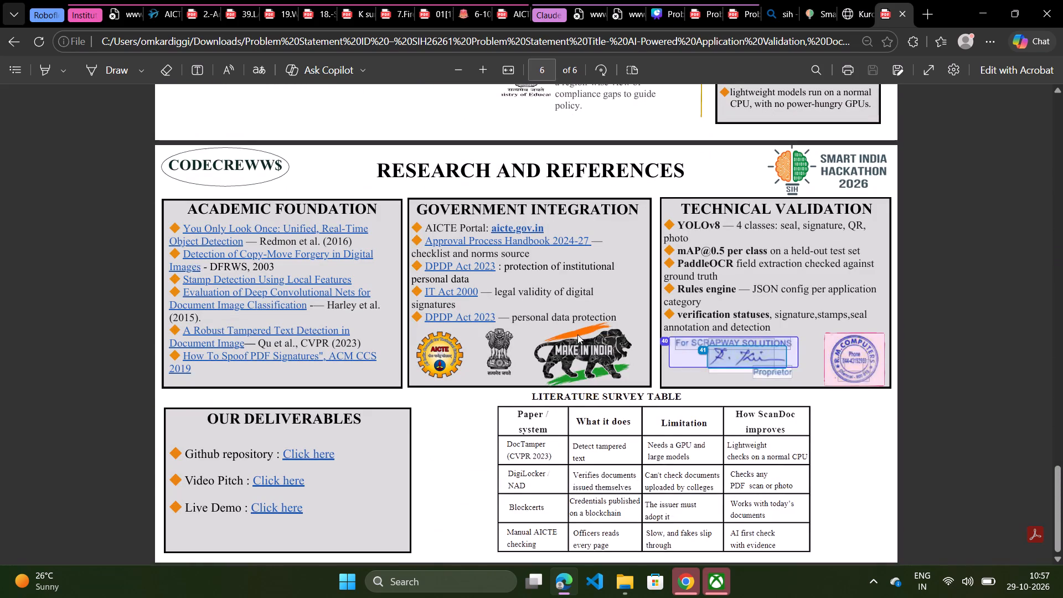
# Follow the PDF's Github repository link and look over the sih26261-scandoc repository down to its README.
pyautogui.click(298, 458)
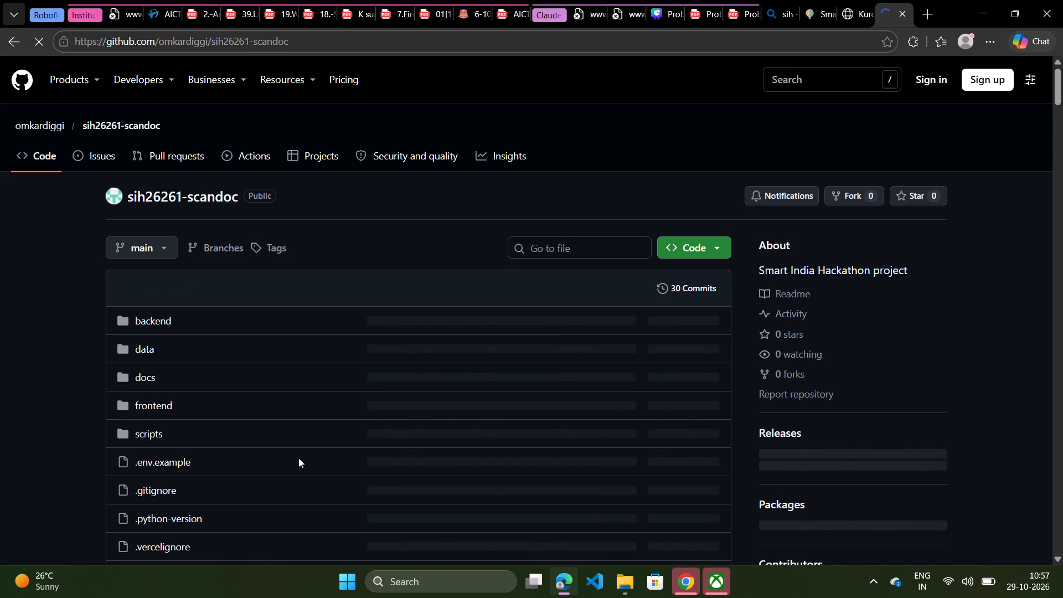
pyautogui.scroll(-6, 414, 415)
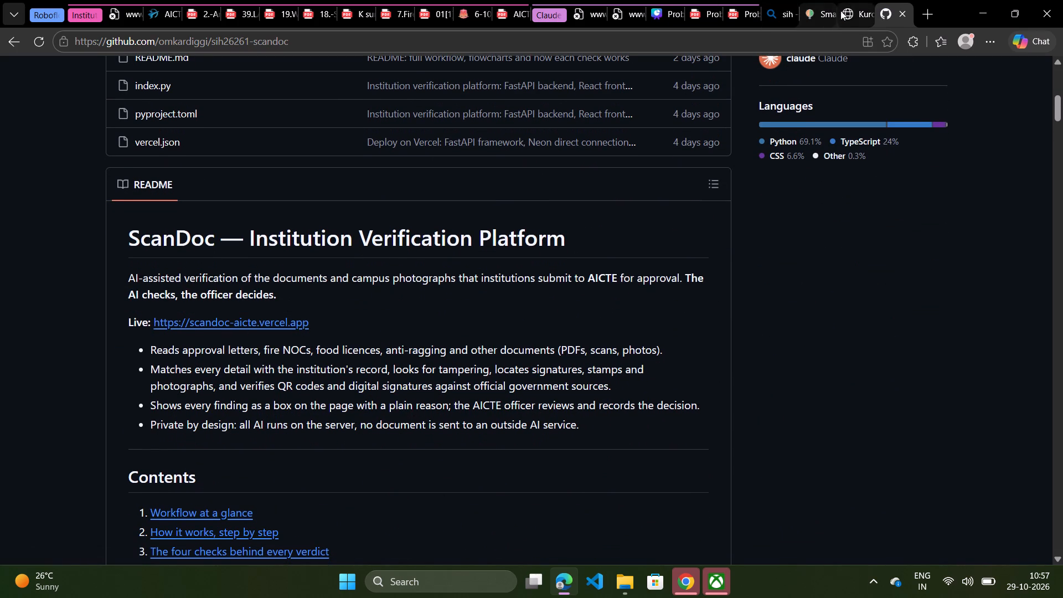
# Look through the older CodeCrew version of the deck PDF and close both previously opened deck PDFs.
pyautogui.click(755, 0)
pyautogui.scroll(-9, 598, 296)
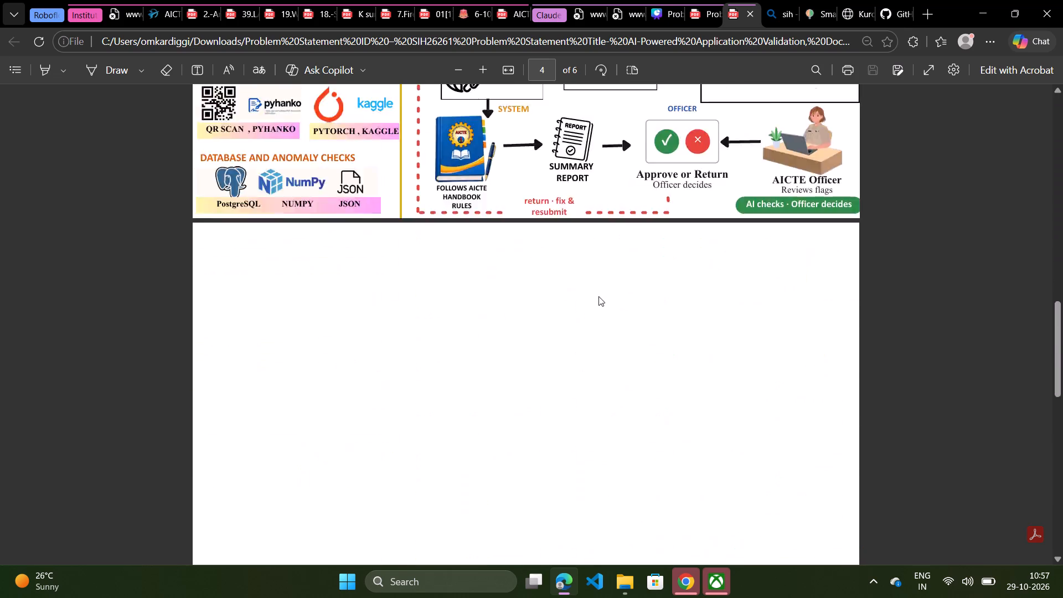
pyautogui.scroll(4, 598, 296)
pyautogui.scroll(-10, 435, 333)
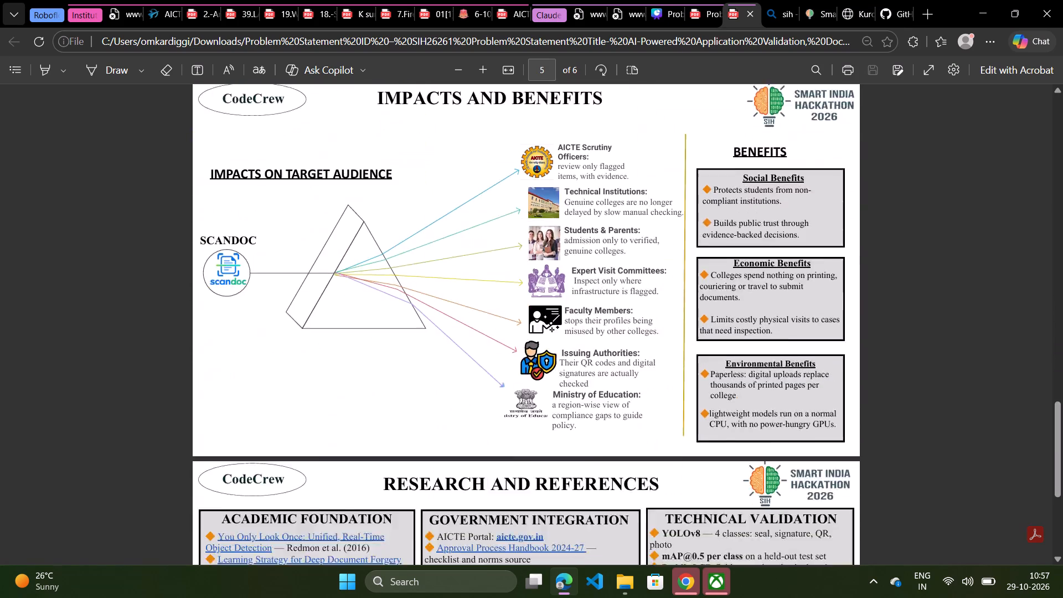
pyautogui.scroll(-4, 435, 333)
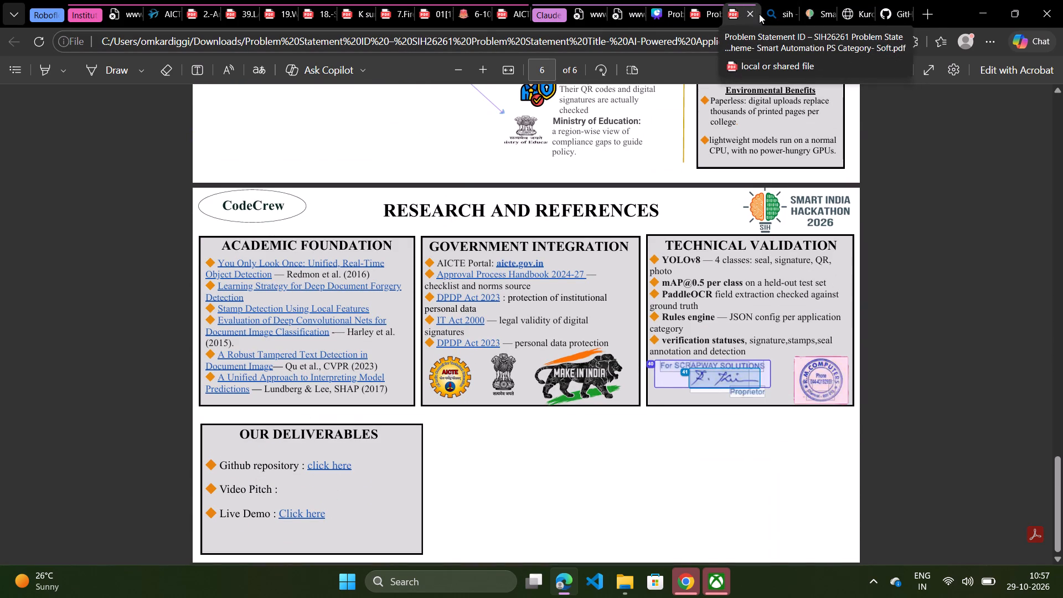
pyautogui.click(754, 14)
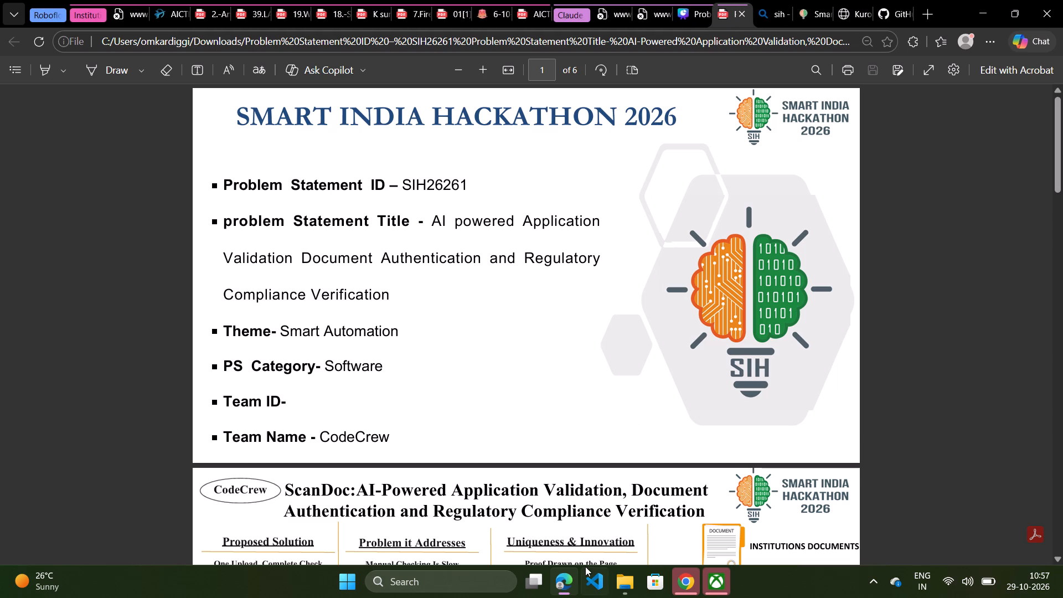
pyautogui.click(742, 12)
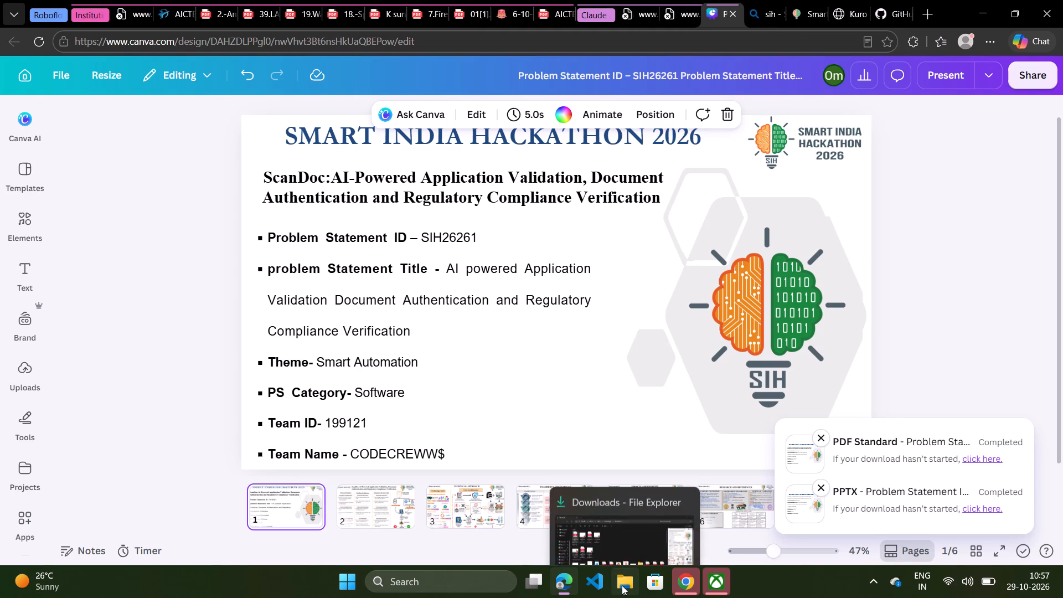
# Reopen the new PDF from the Downloads folder, test the Video Pitch link on page 6, and return to the PDF.
pyautogui.click(622, 585)
pyautogui.doubleClick(149, 168)
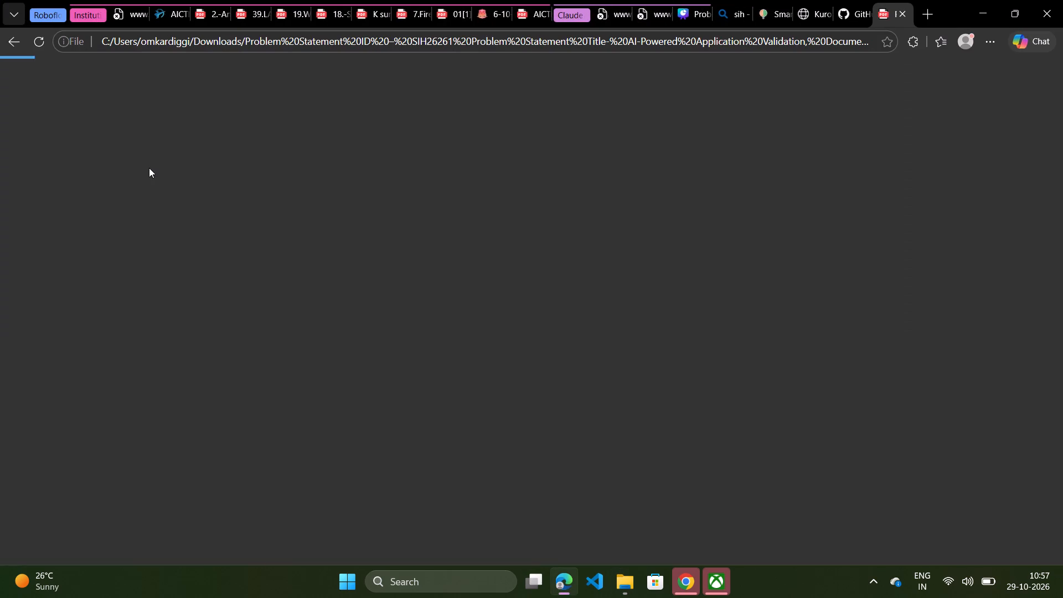
pyautogui.scroll(-4, 457, 265)
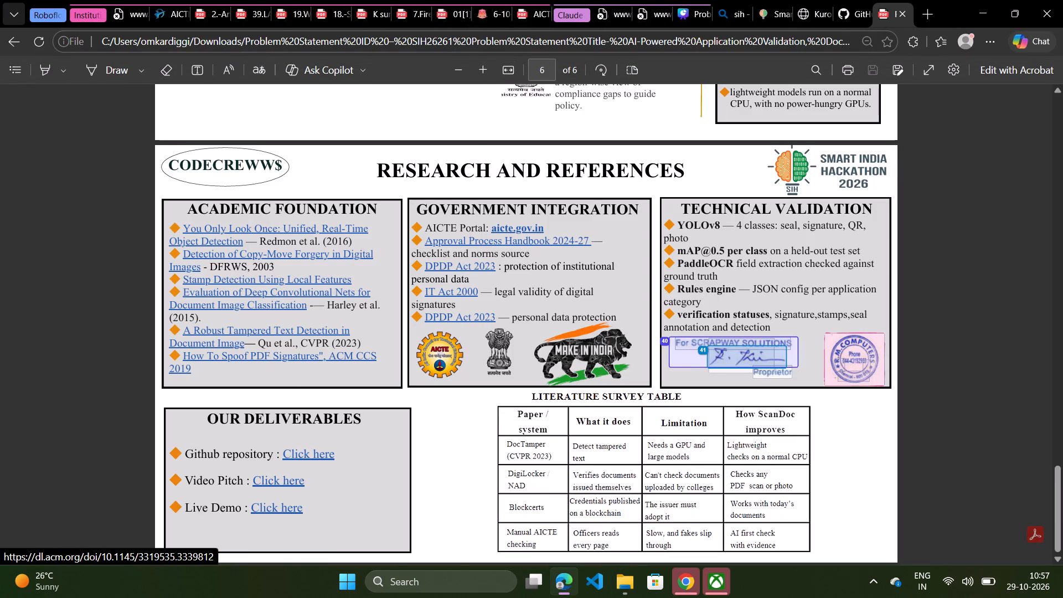
pyautogui.click(292, 486)
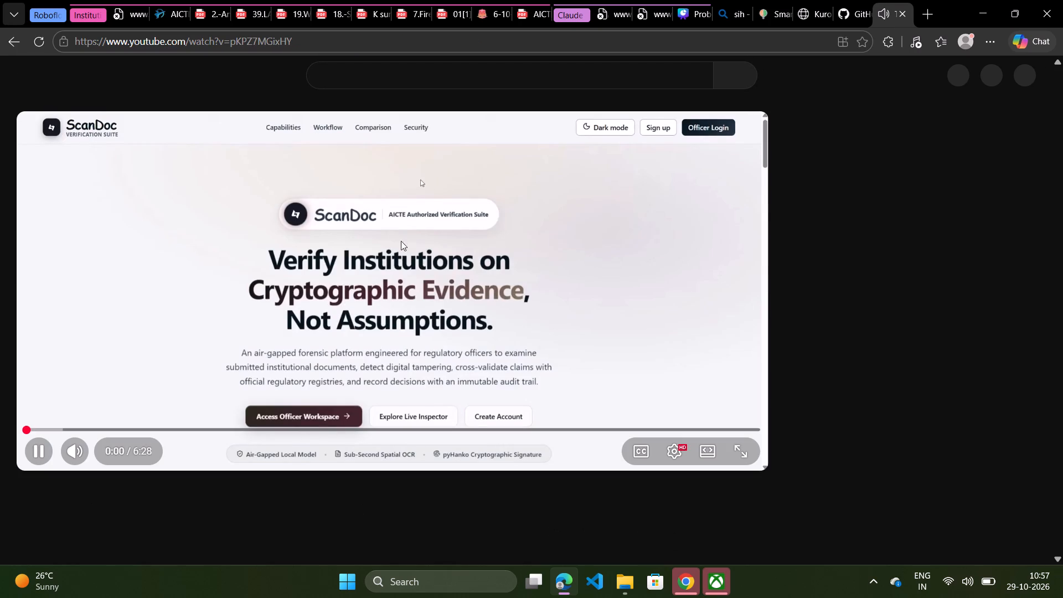
pyautogui.click(424, 254)
pyautogui.click(391, 288)
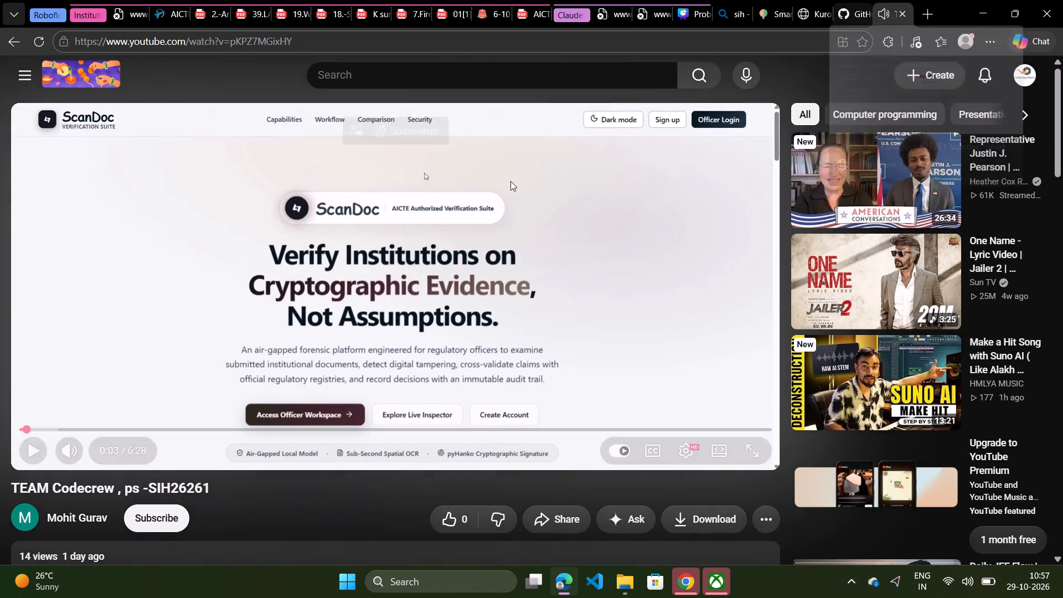
pyautogui.hscroll(7, 510, 181)
pyautogui.scroll(-8, 454, 324)
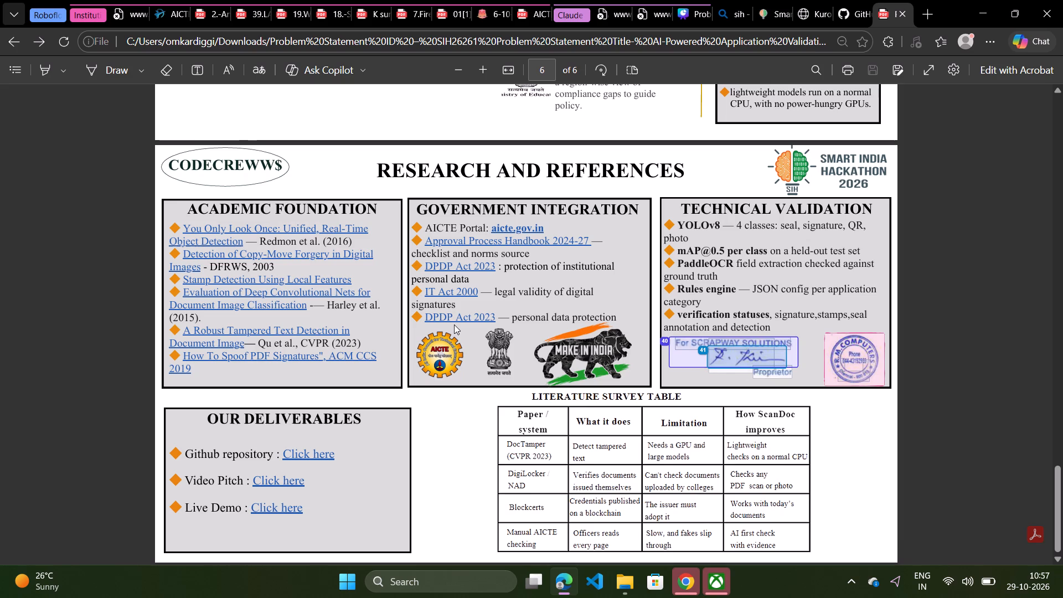
# Test the Live Demo link under Our Deliverables, and return to the first page of the PDF.
pyautogui.scroll(-5, 454, 324)
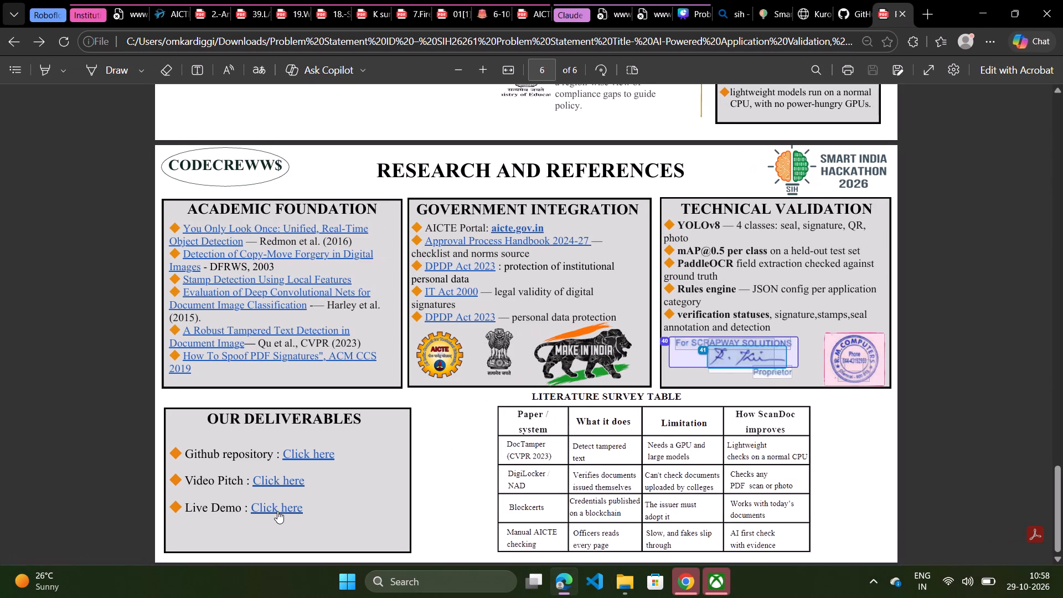
pyautogui.click(400, 478)
pyautogui.hscroll(-1, 400, 478)
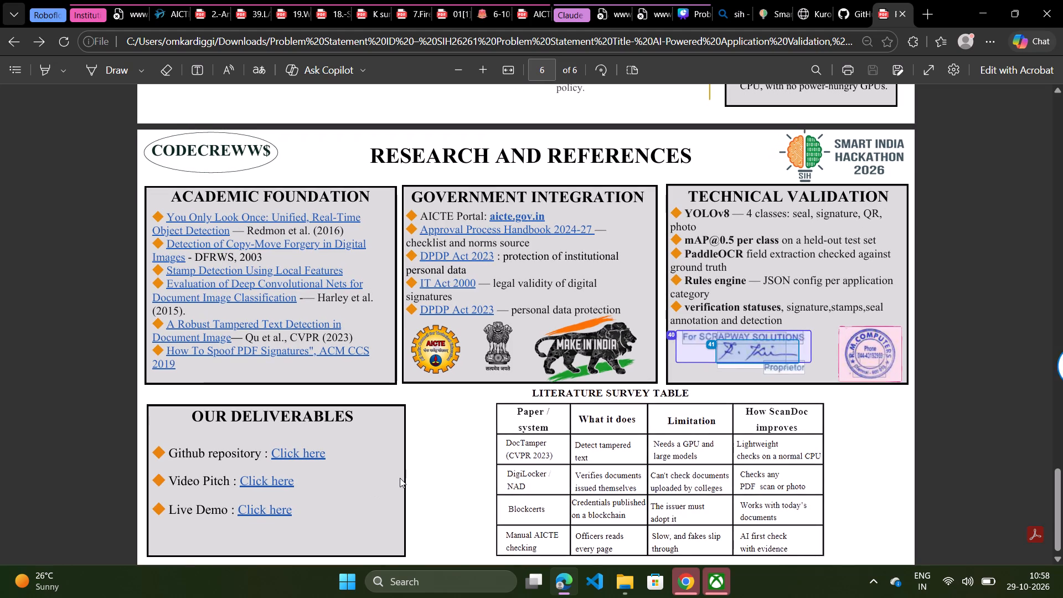
pyautogui.click(264, 508)
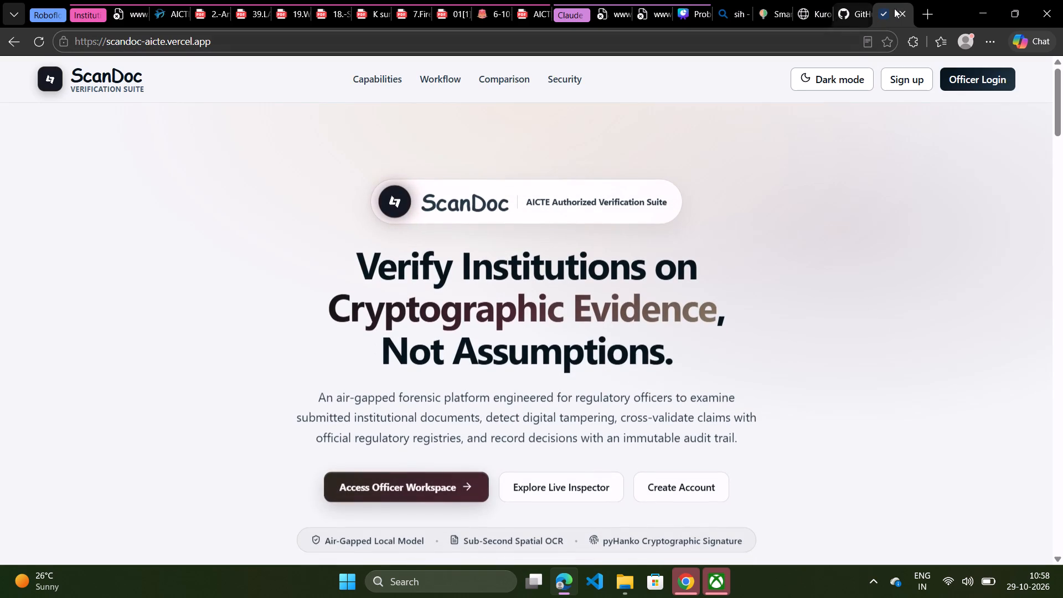
pyautogui.hscroll(5, 633, 194)
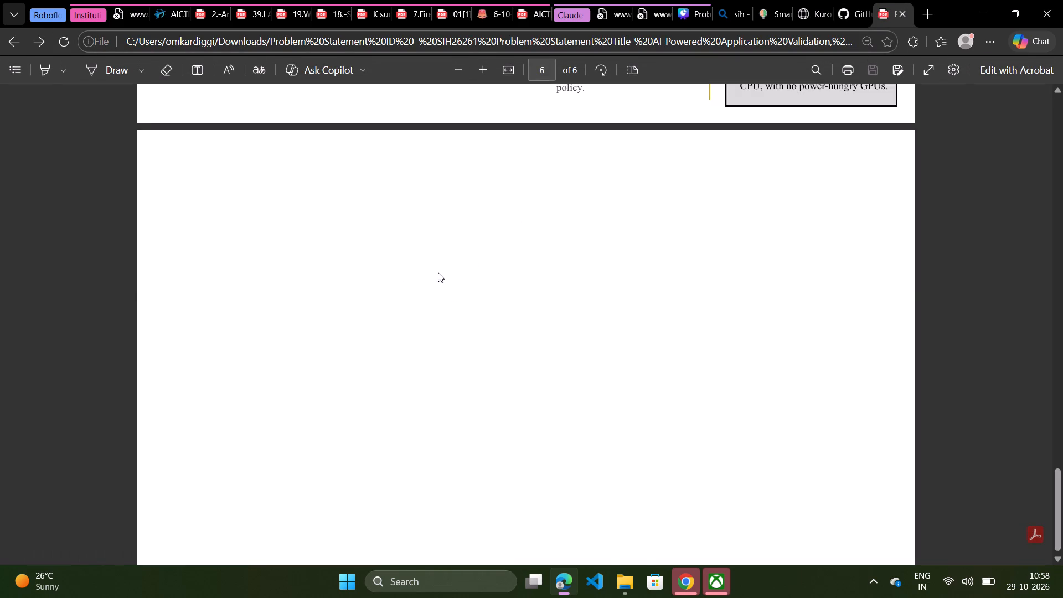
pyautogui.scroll(8, 438, 272)
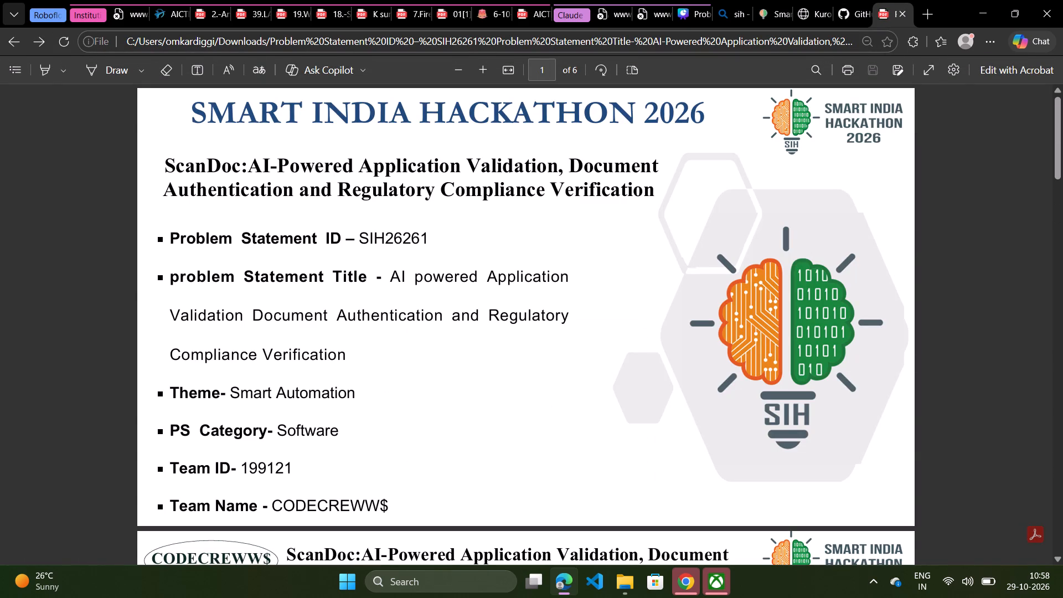
# Minimize the Edge window and close the Downloads folder and the Xbox app.
pyautogui.click(974, 3)
pyautogui.click(1005, 10)
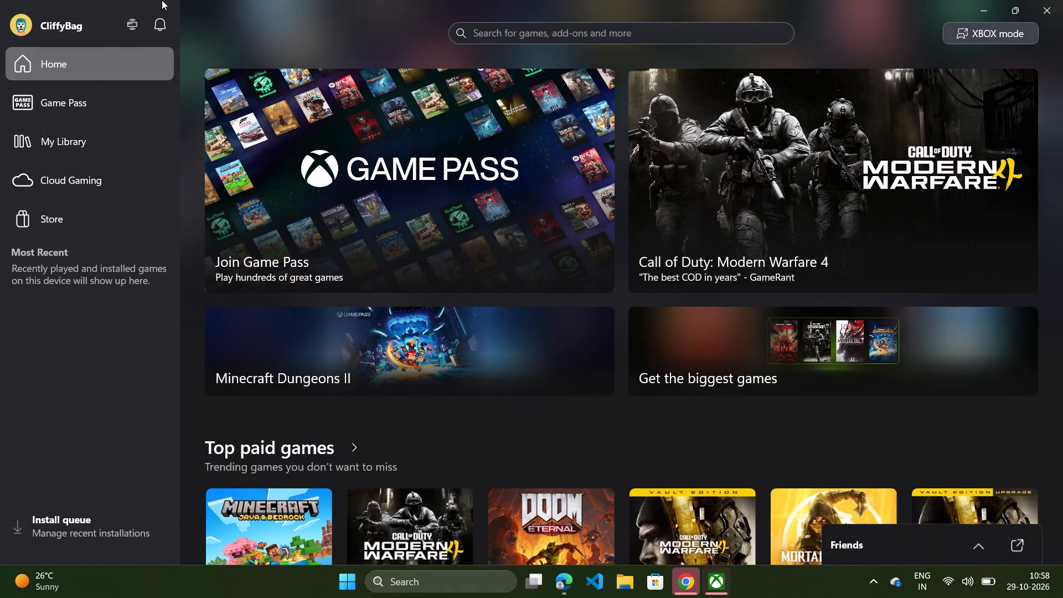
pyautogui.click(1062, 0)
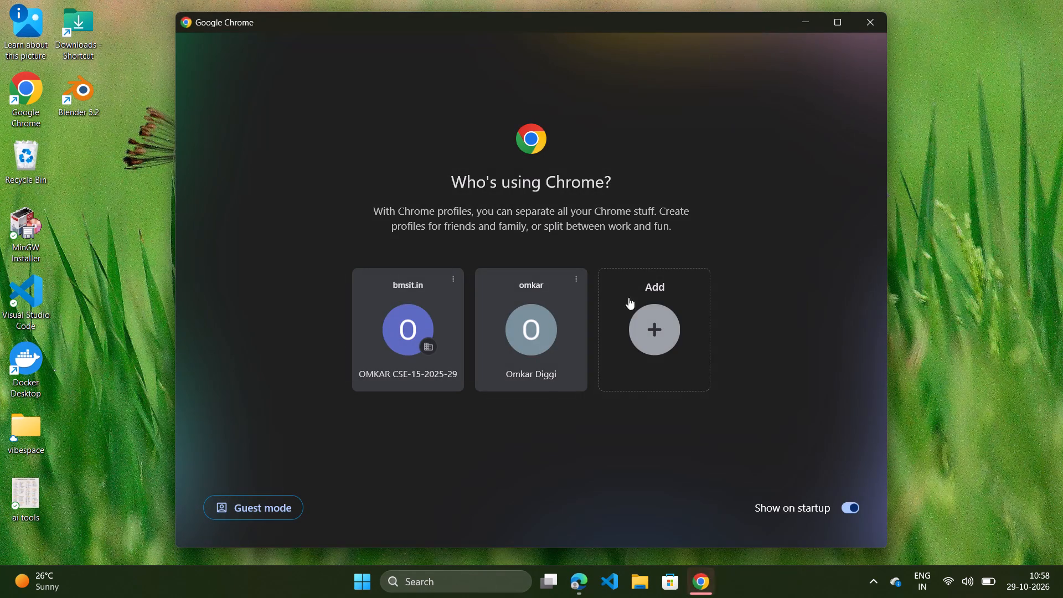
# Open the second user profile in Google Chrome and enter "sih" as the Google search query.
pyautogui.click(555, 340)
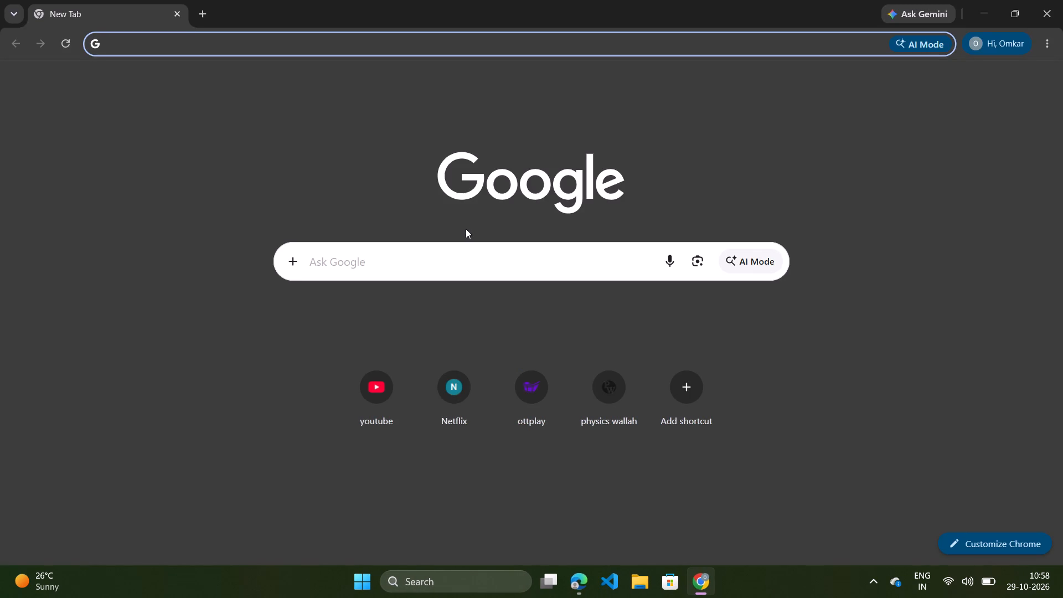
pyautogui.click(472, 268)
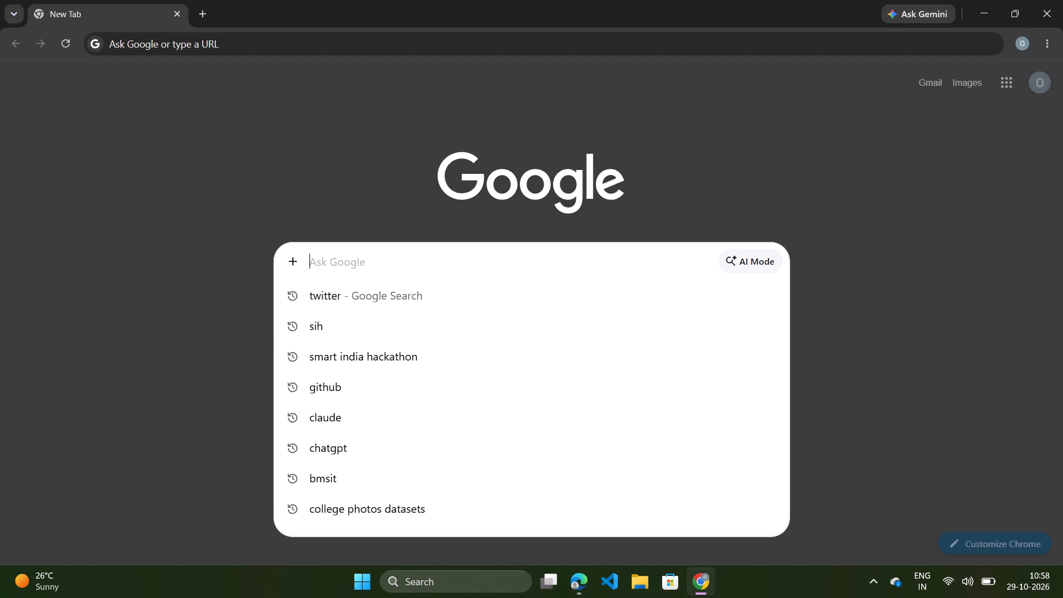